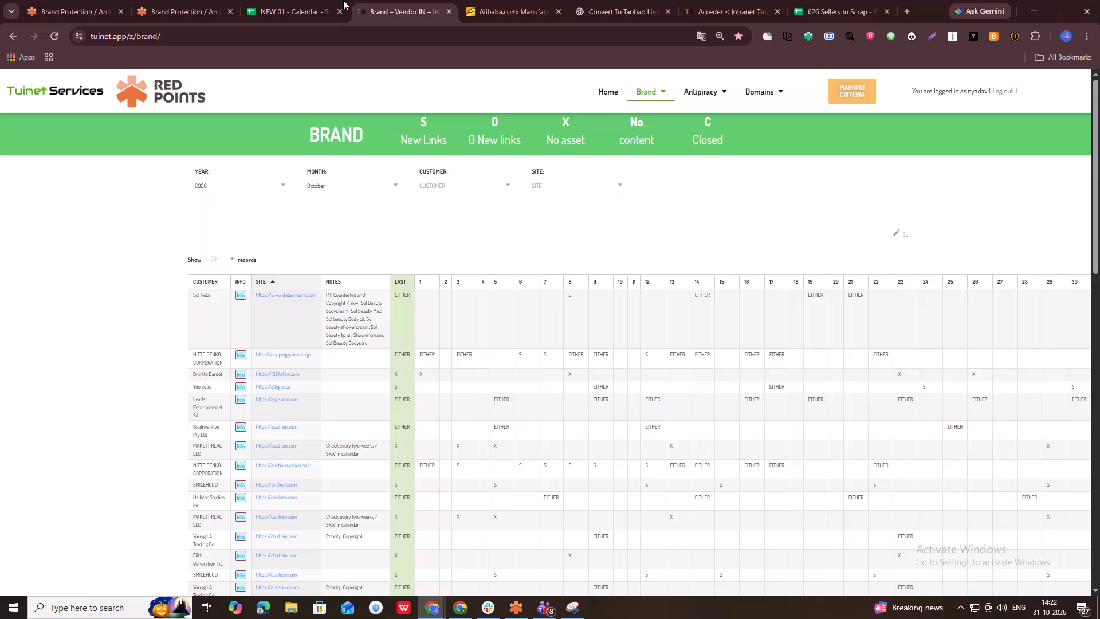
Filter the Brand tracker to AER DESIGNS LLC and mark October 31 as S for Alibaba, EITHER for AliExpress and S for eBay.
{"action": "left_click", "coordinate": [454, 187]}
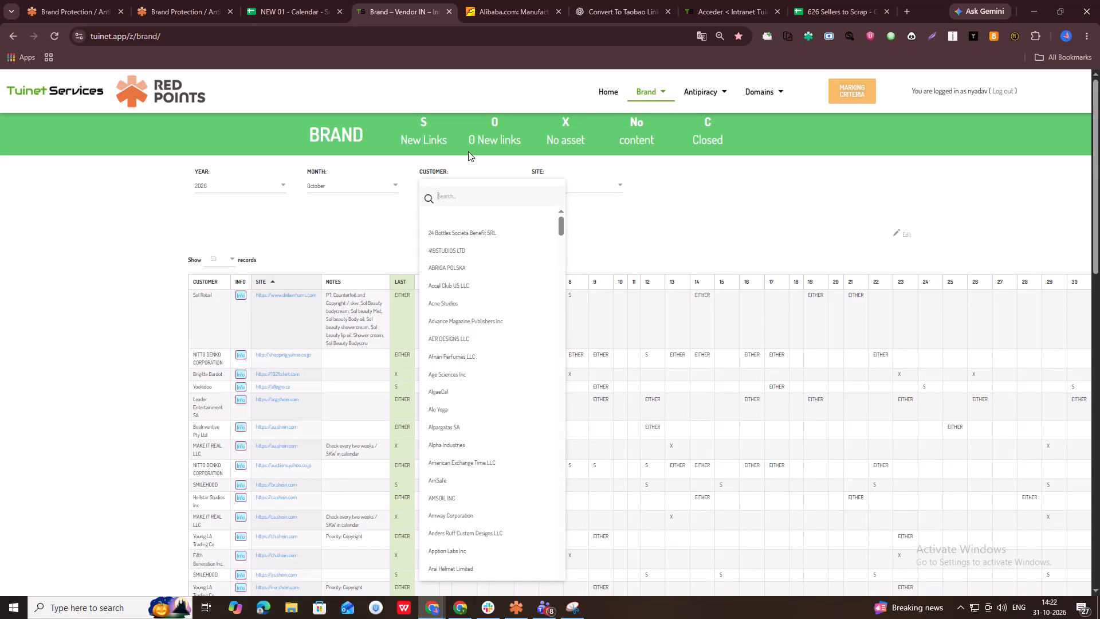
{"action": "type", "text": "aer"}
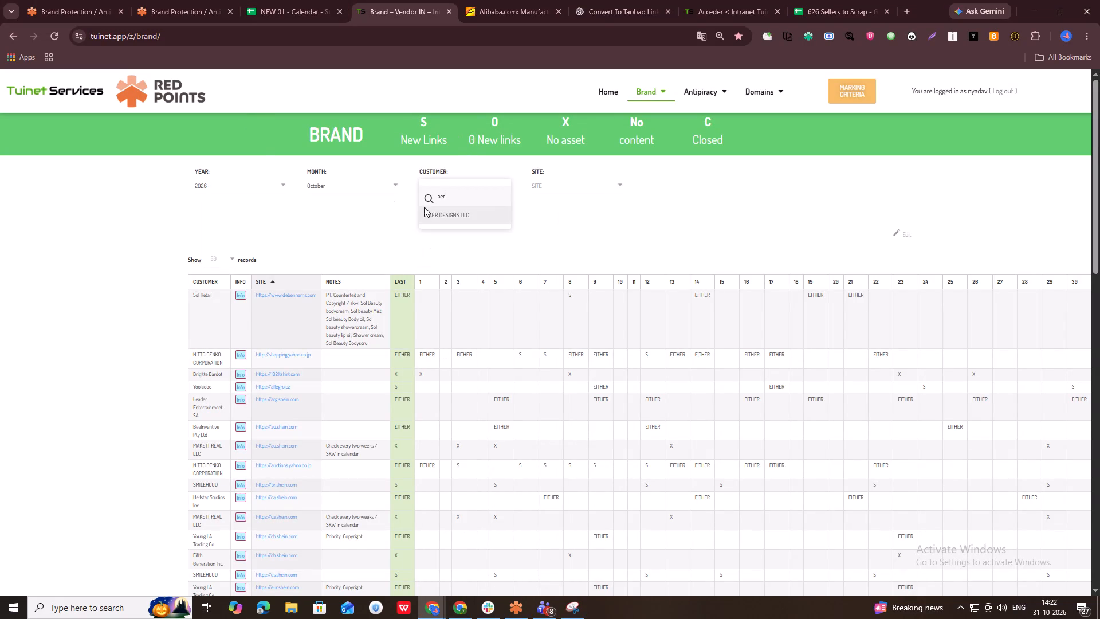
{"action": "left_click", "coordinate": [454, 212]}
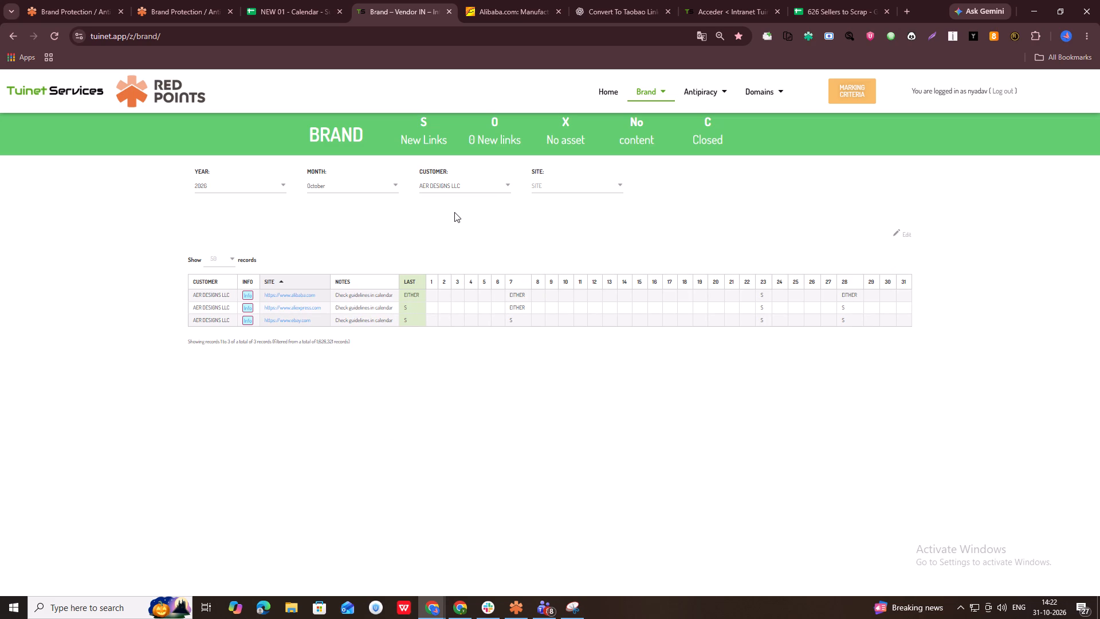
{"action": "double_click", "coordinate": [901, 298]}
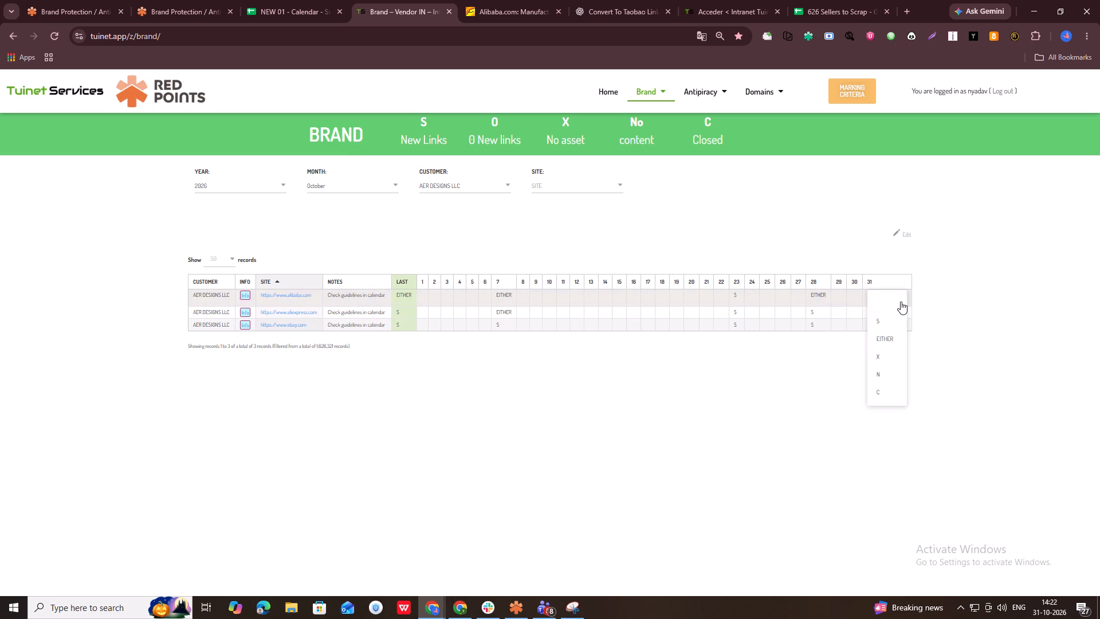
{"action": "left_click", "coordinate": [891, 324]}
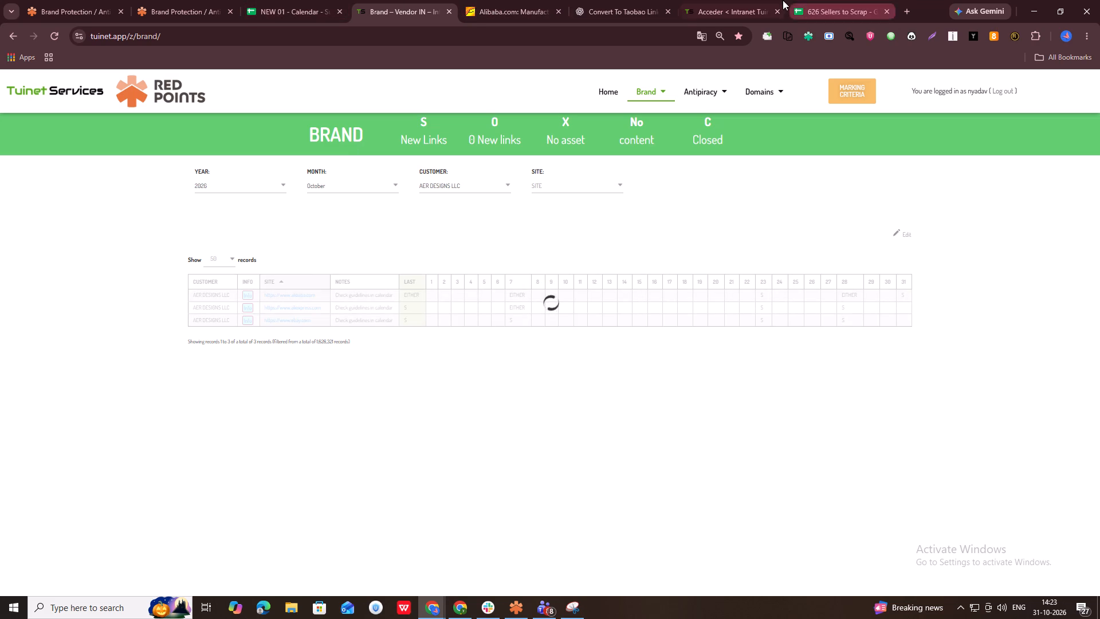
{"action": "key", "text": "alt+Tab"}
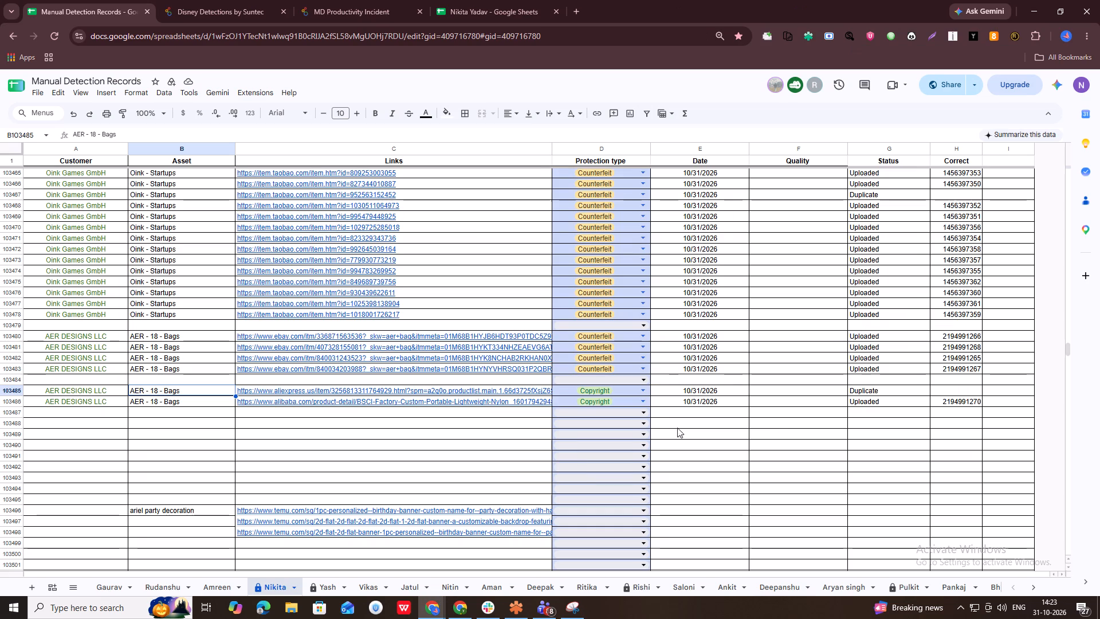
{"action": "key", "text": "alt+Tab"}
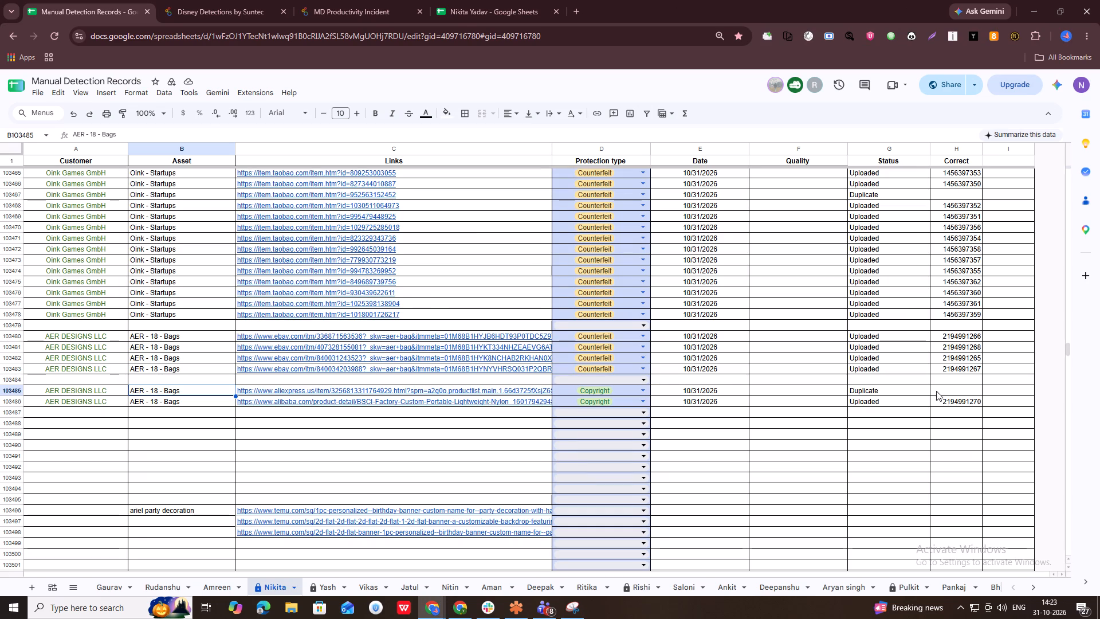
{"action": "double_click", "coordinate": [901, 308]}
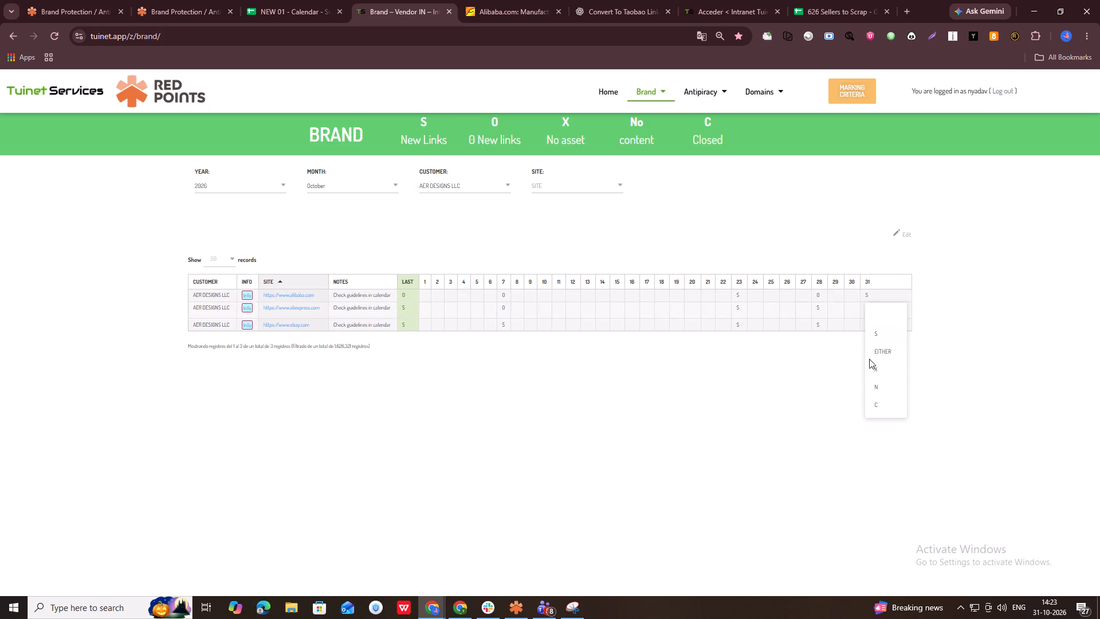
{"action": "left_click", "coordinate": [881, 351]}
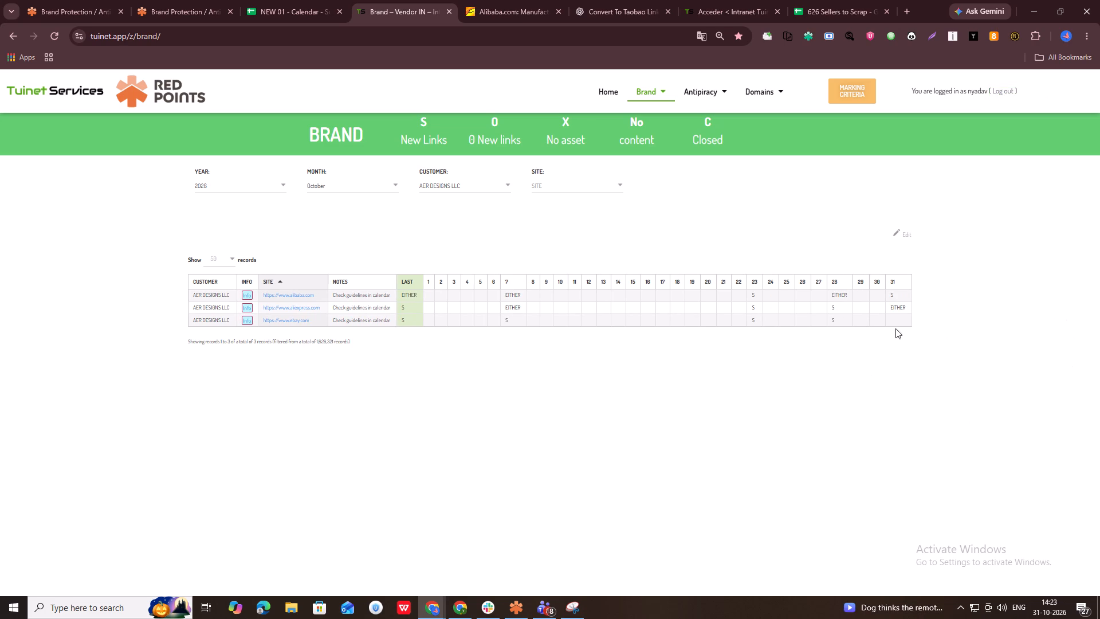
{"action": "double_click", "coordinate": [899, 322]}
{"action": "left_click", "coordinate": [878, 345]}
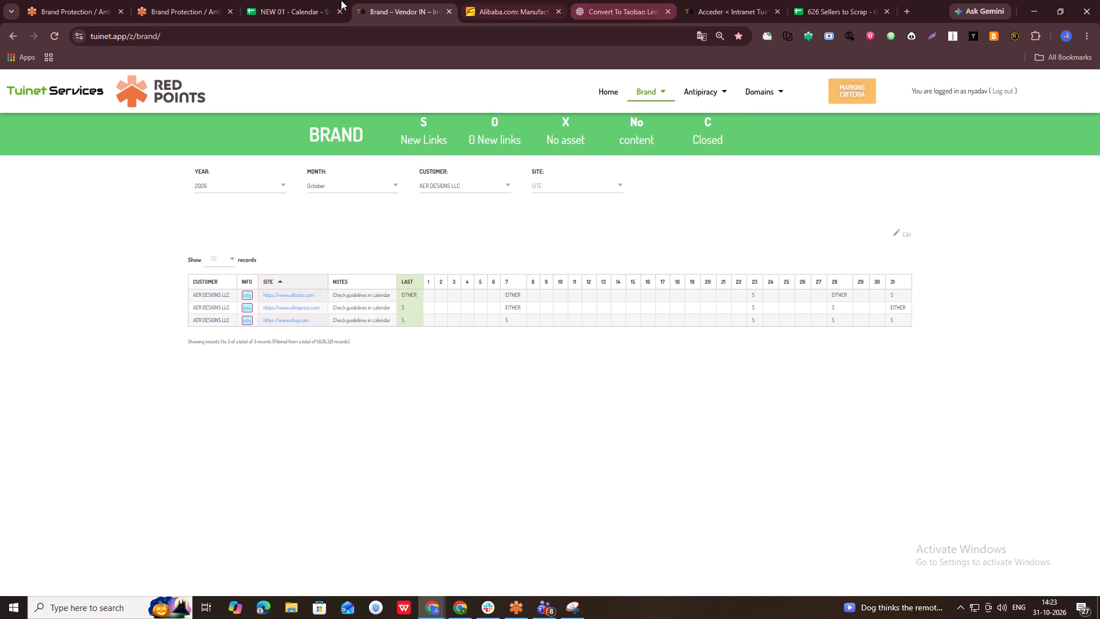
Copy Accel Club US LLC from the calendar sheet, filter the Brand tracker by it, and mark October 31 as EITHER for TikTok Shop and Temu.
{"action": "left_click", "coordinate": [317, 0]}
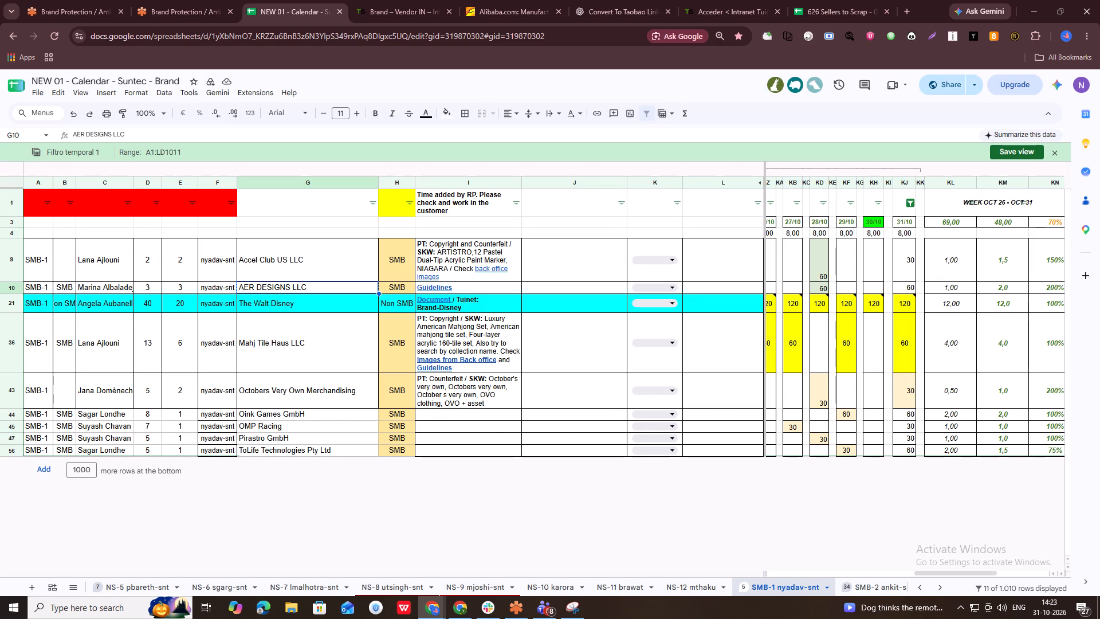
{"action": "left_click", "coordinate": [312, 258]}
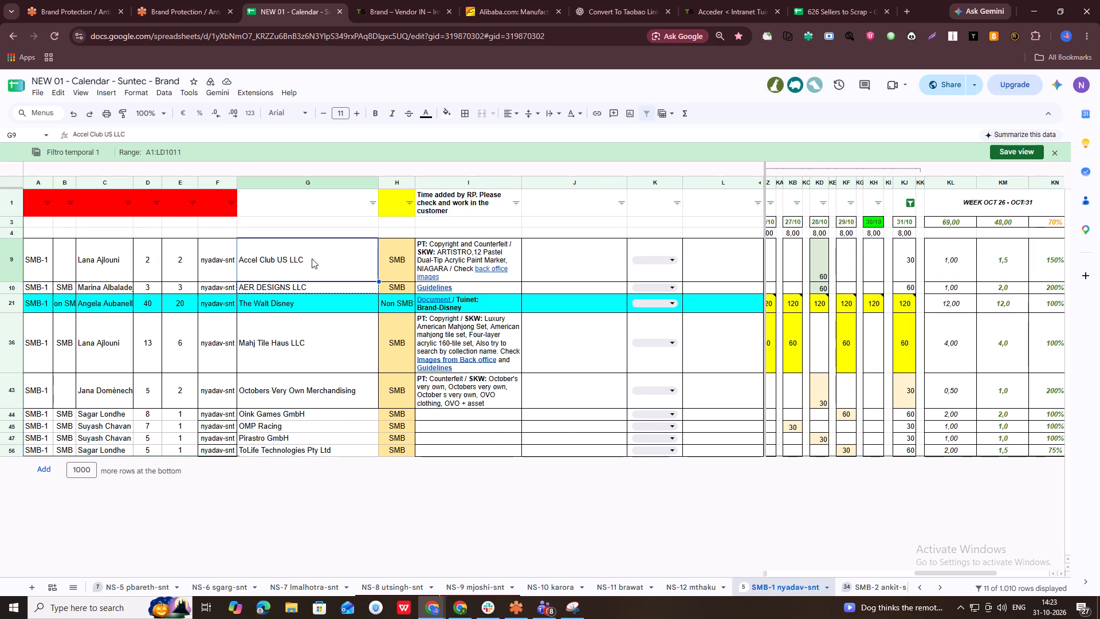
{"action": "key", "text": "ctrl+c"}
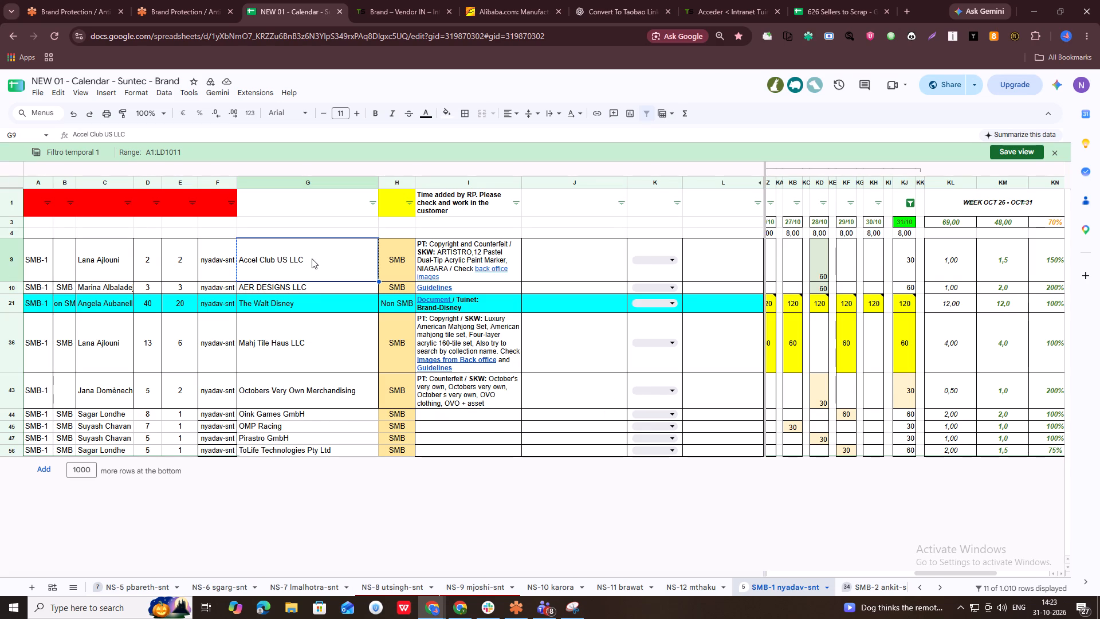
{"action": "left_click", "coordinate": [445, 0]}
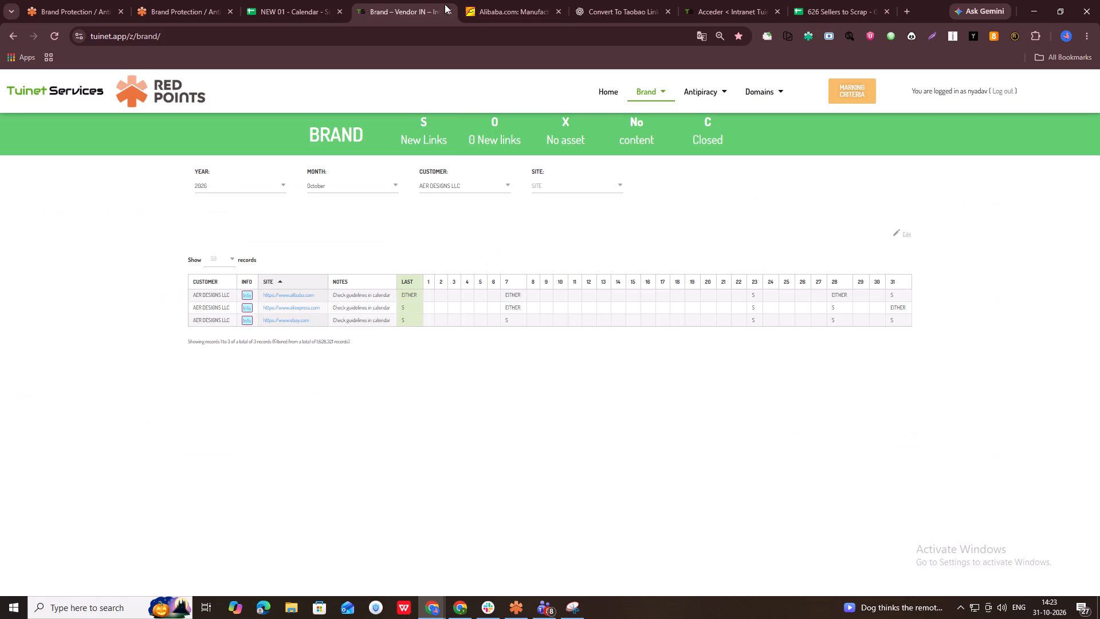
{"action": "left_click", "coordinate": [439, 189]}
{"action": "key", "text": "ctrl+v"}
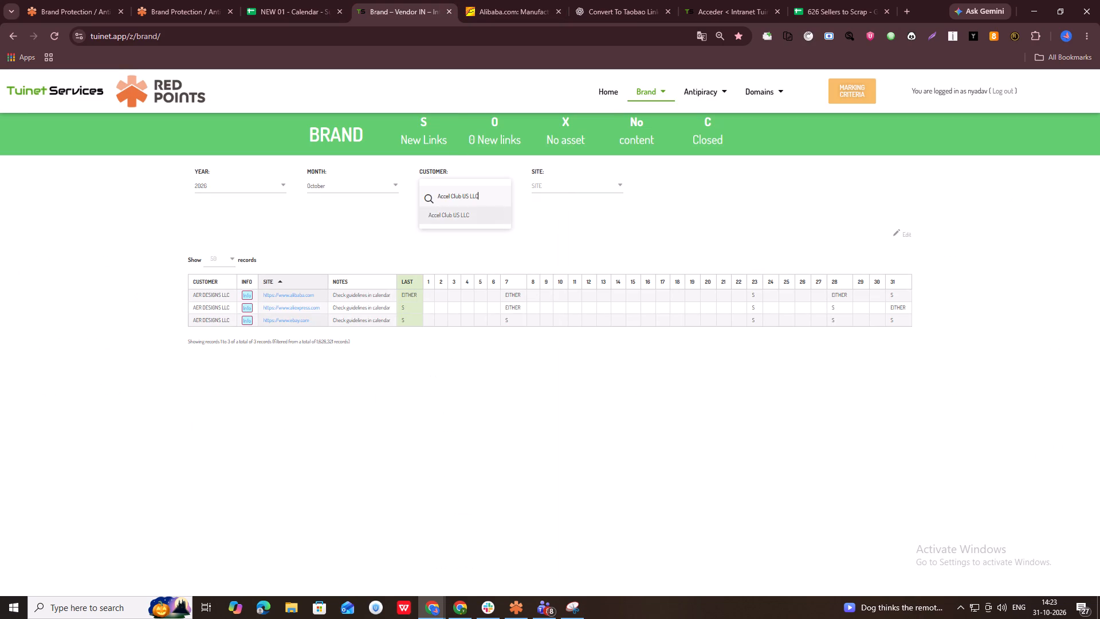
{"action": "left_click", "coordinate": [445, 213]}
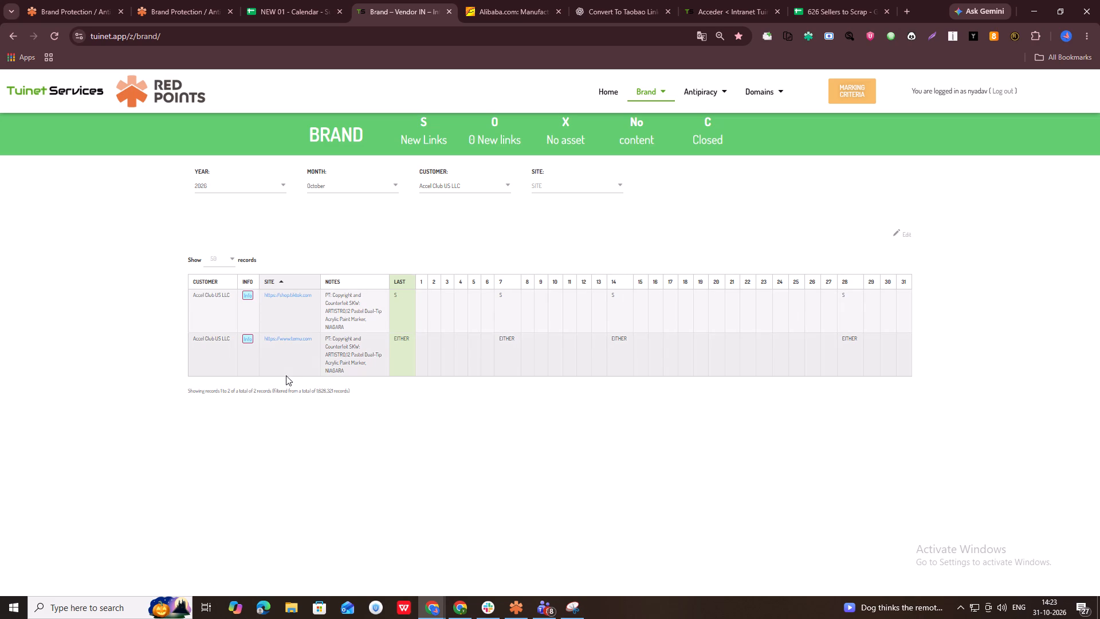
{"action": "double_click", "coordinate": [899, 299]}
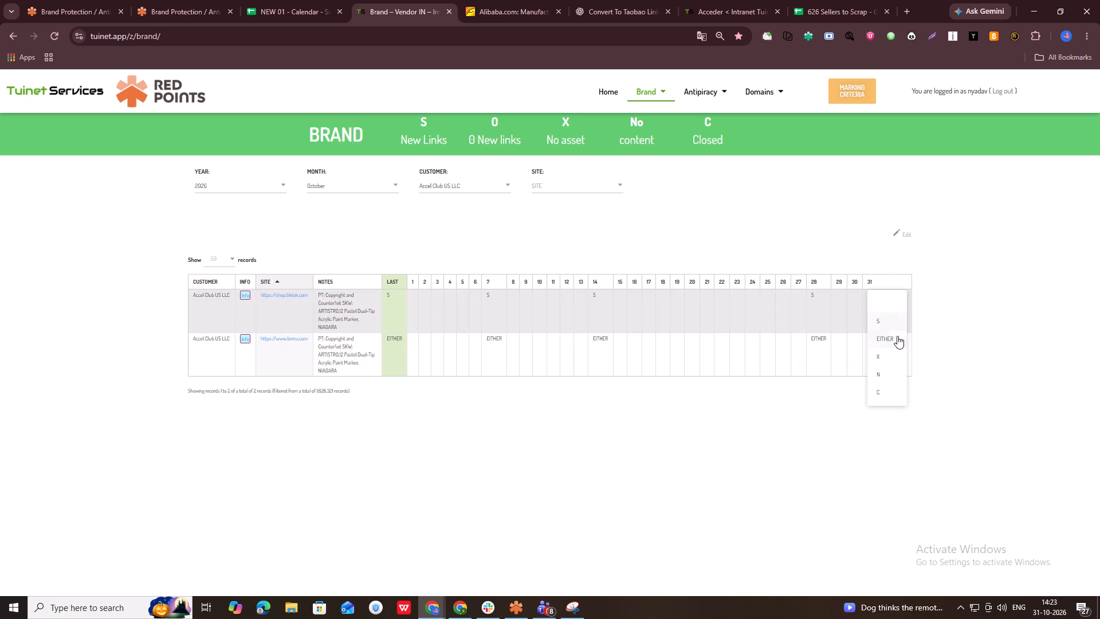
{"action": "left_click", "coordinate": [897, 336]}
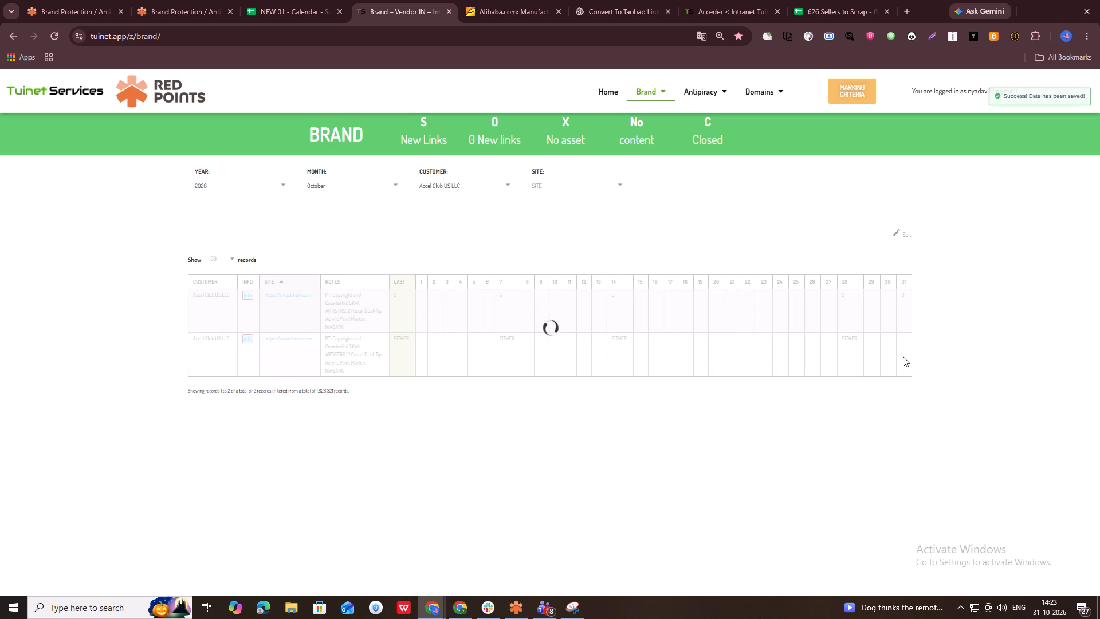
{"action": "double_click", "coordinate": [903, 356]}
{"action": "left_click", "coordinate": [886, 382]}
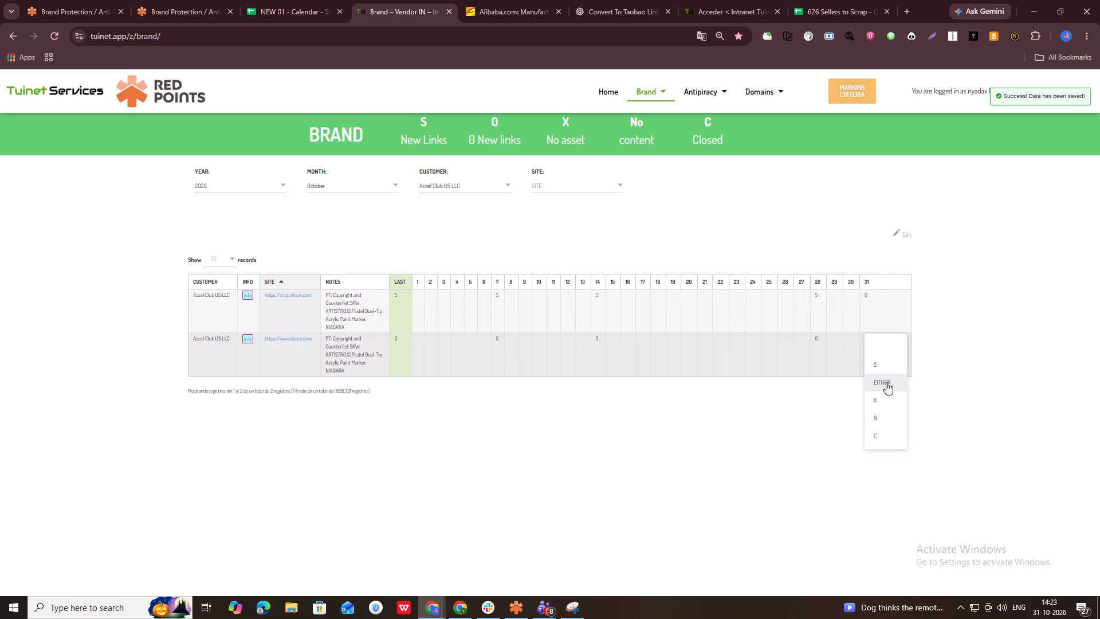
Load the Brand tracker in the second Tuinet tab, filter it to Accel Club US LLC, and compare the entries with the first tab.
{"action": "left_click", "coordinate": [264, 0]}
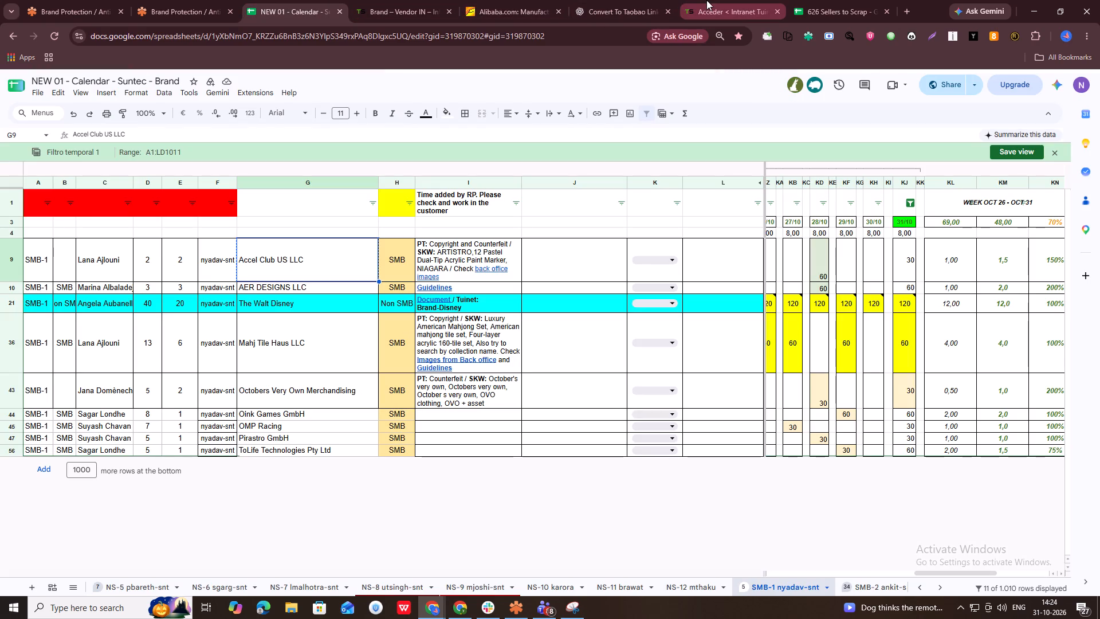
{"action": "left_click", "coordinate": [706, 0]}
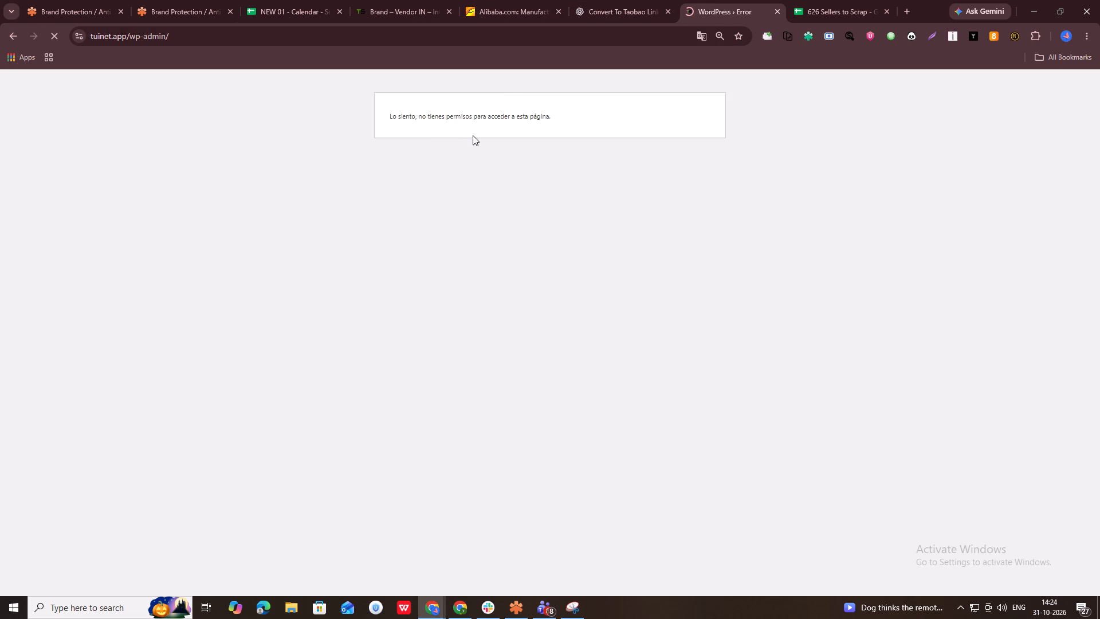
{"action": "left_click", "coordinate": [418, 0]}
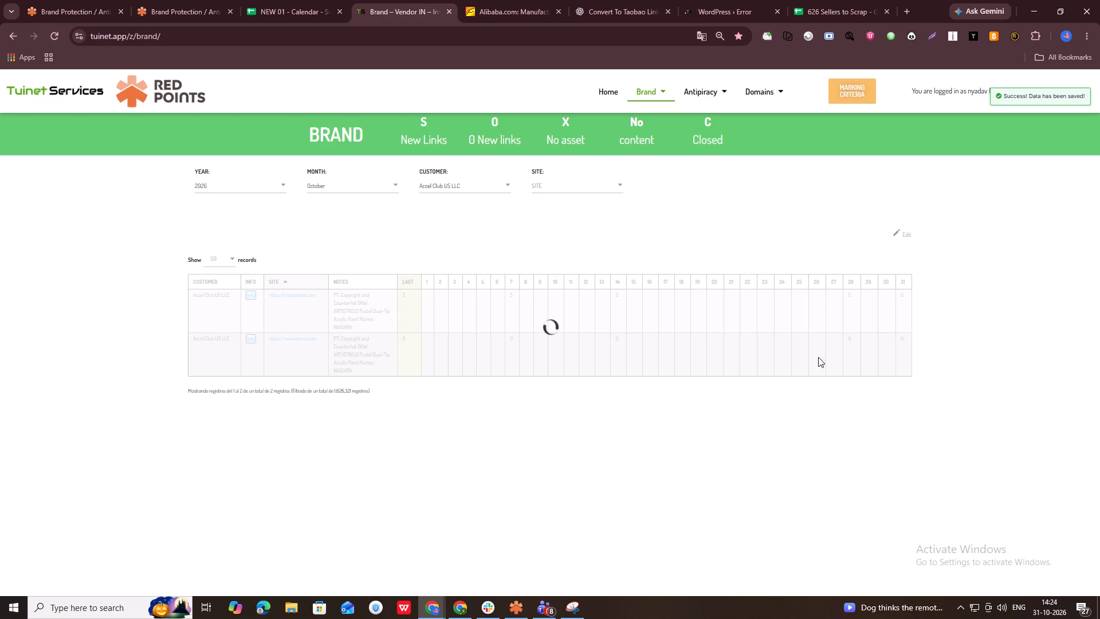
{"action": "left_click", "coordinate": [714, 1]}
{"action": "left_click", "coordinate": [499, 36]}
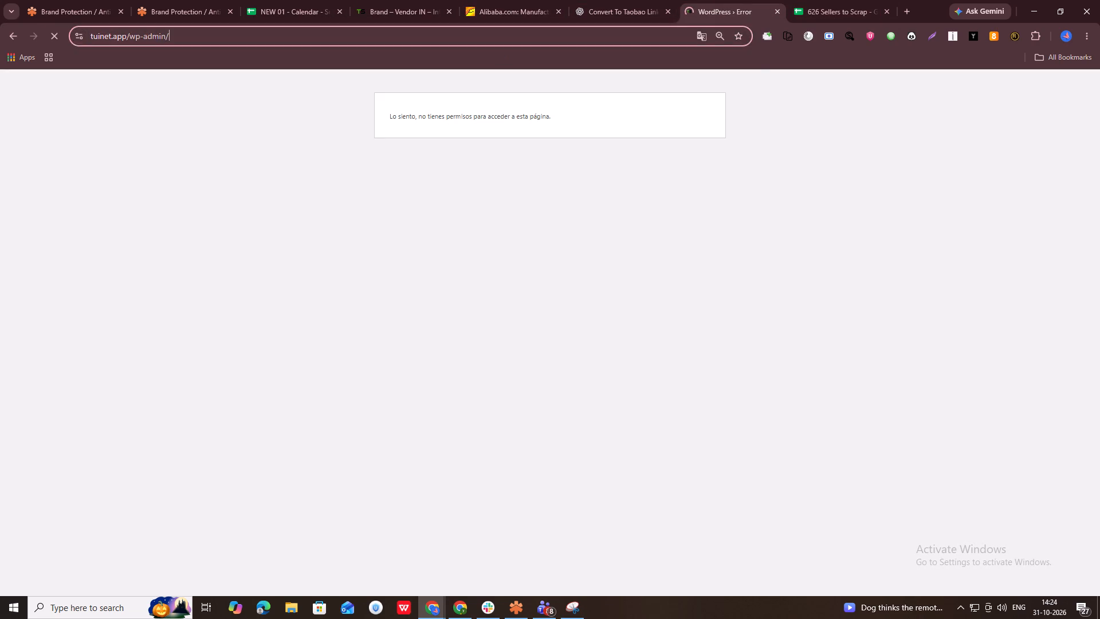
{"action": "type", "text": "tui"}
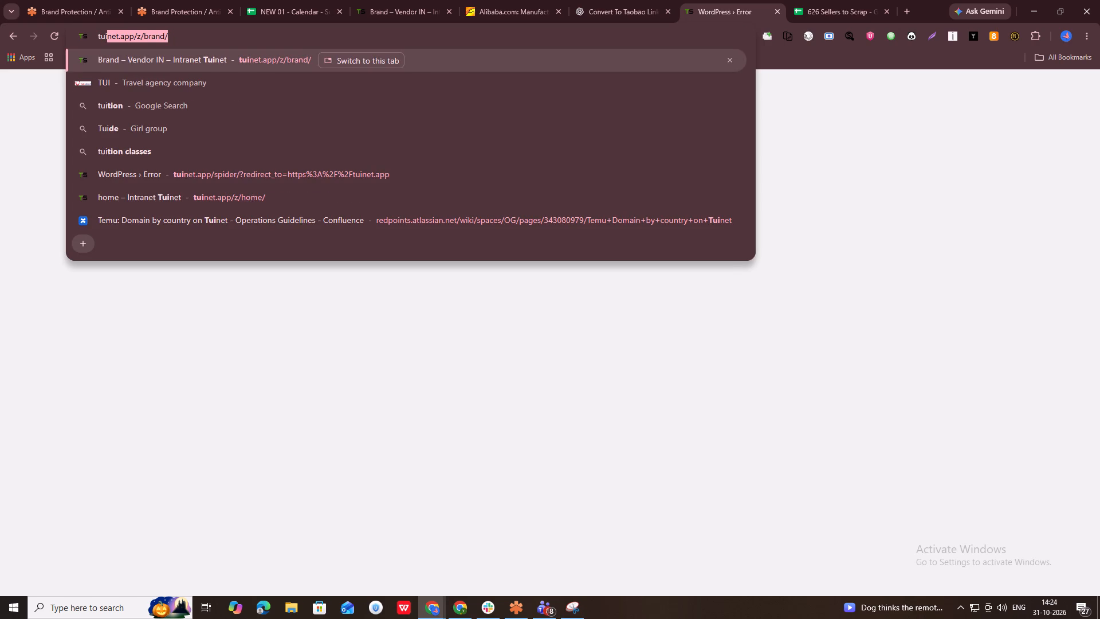
{"action": "key", "text": "Return"}
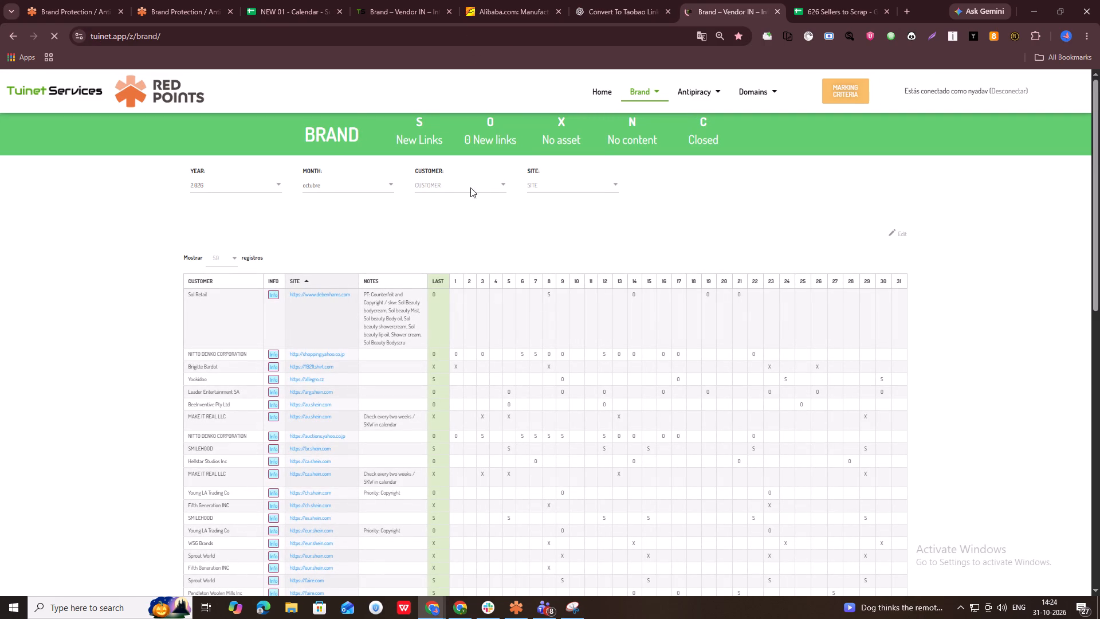
{"action": "left_click", "coordinate": [448, 189]}
{"action": "key", "text": "ctrl+v"}
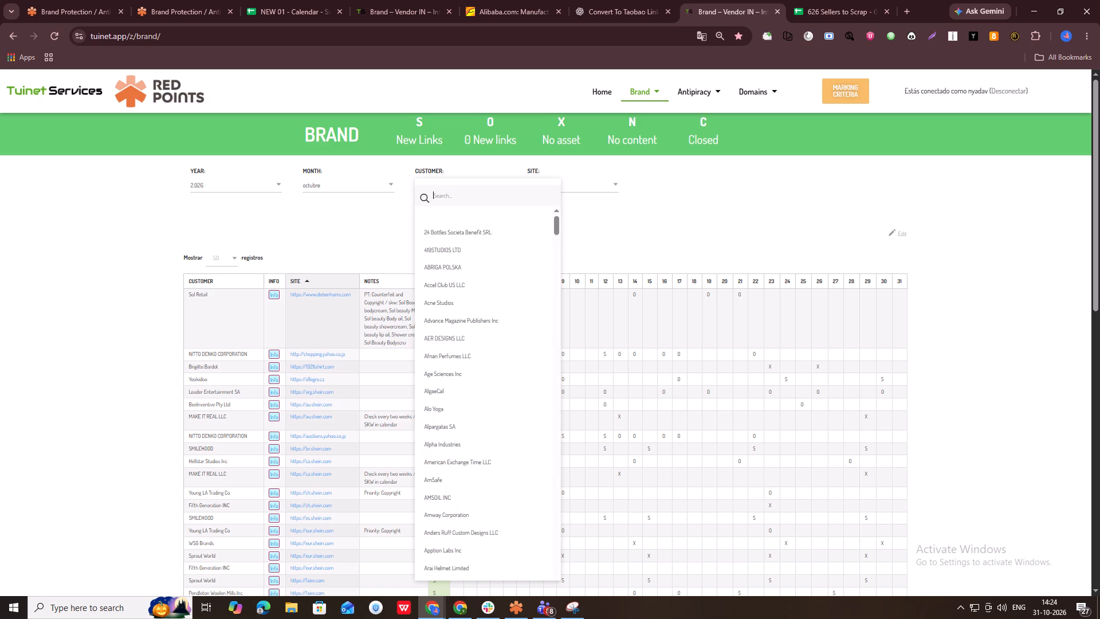
{"action": "left_click", "coordinate": [463, 218]}
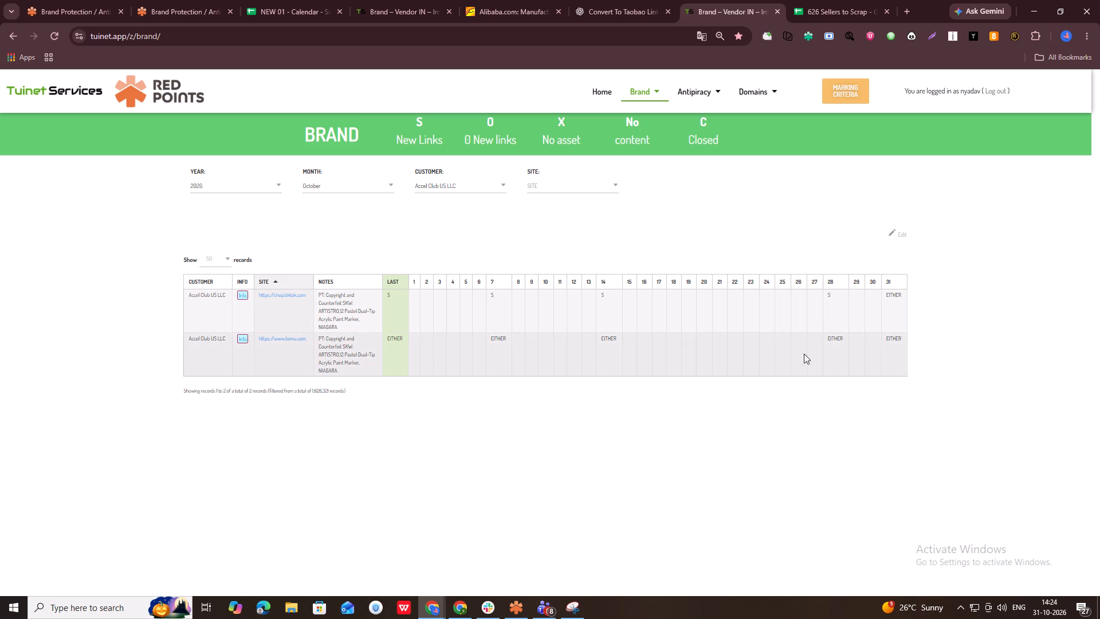
{"action": "left_click", "coordinate": [399, 0]}
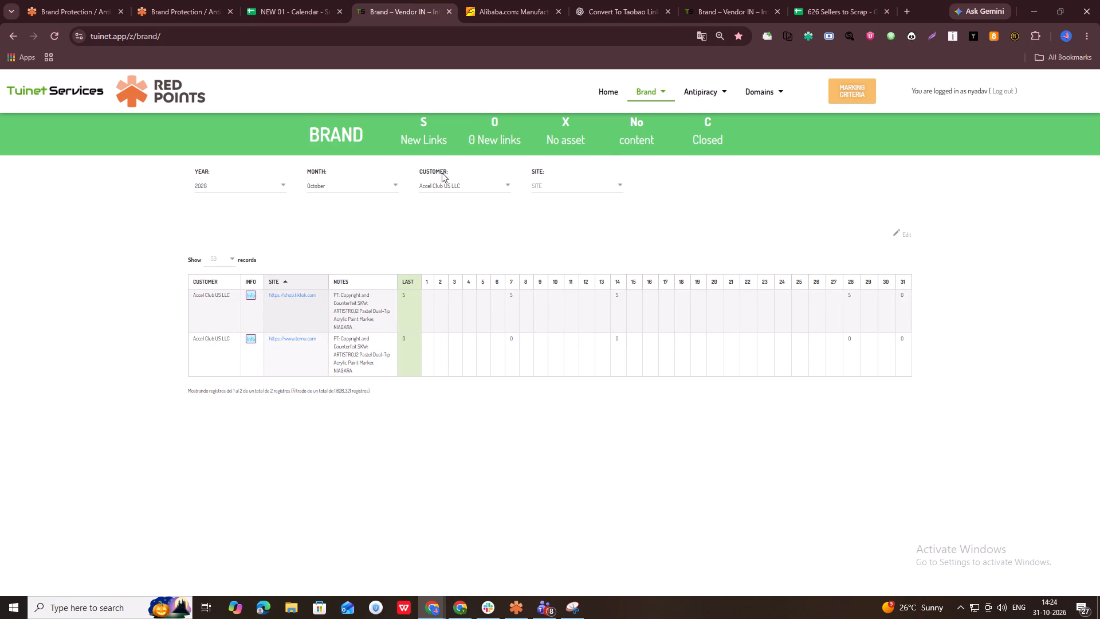
{"action": "left_click", "coordinate": [713, 0]}
{"action": "left_click", "coordinate": [395, 0]}
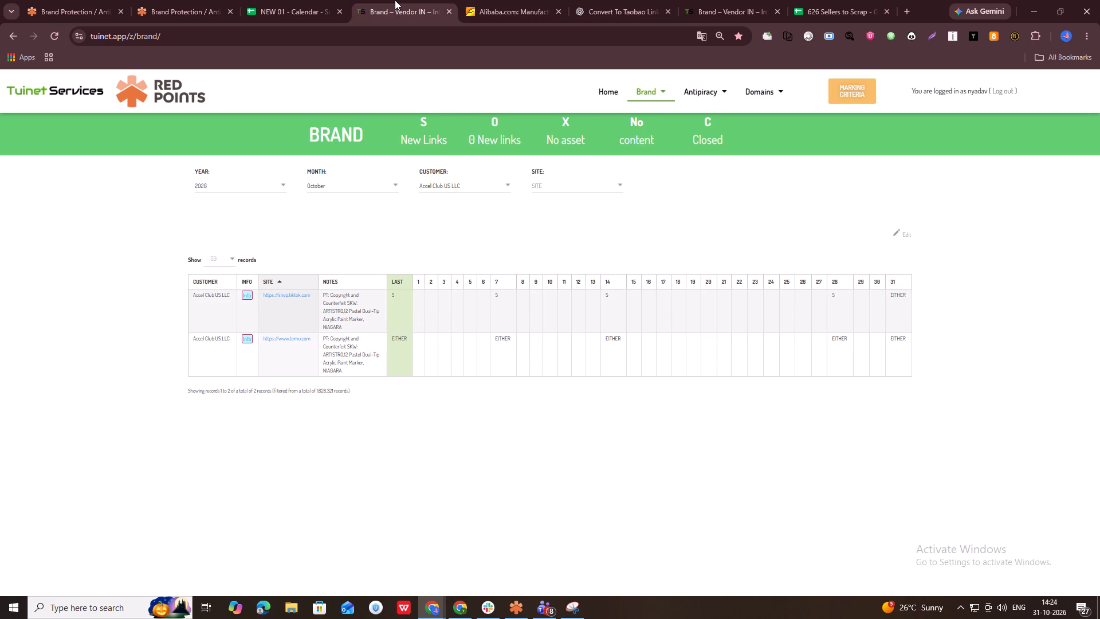
Copy Mahj Tile Haus LLC from the calendar sheet and set it as the customer on the Red Points New Incident page.
{"action": "left_click", "coordinate": [278, 0]}
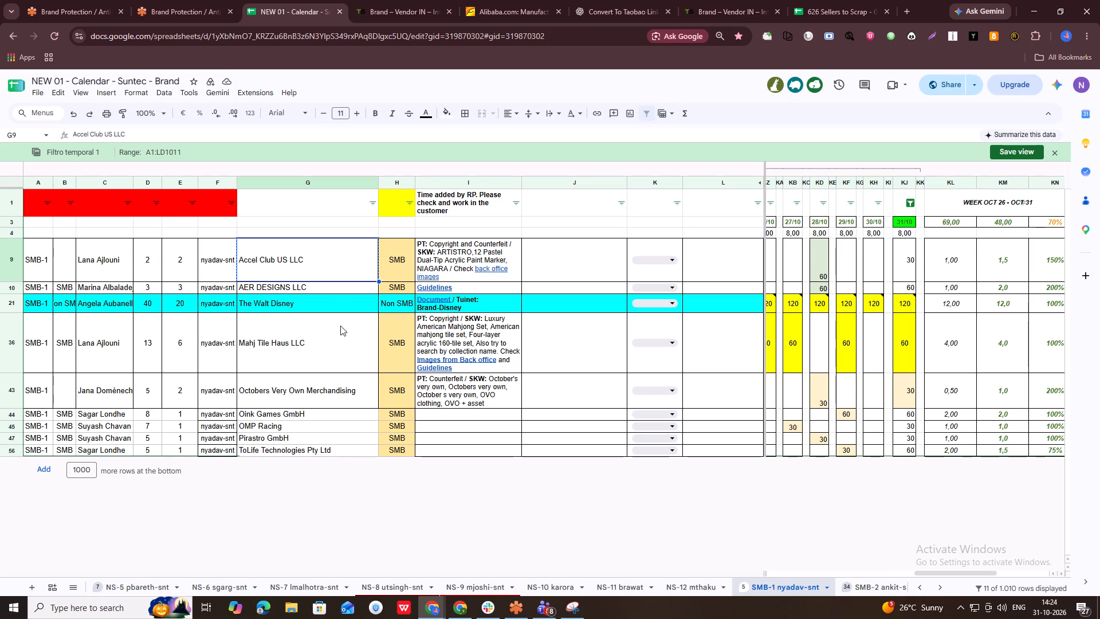
{"action": "left_click", "coordinate": [331, 289]}
{"action": "left_click", "coordinate": [328, 341]}
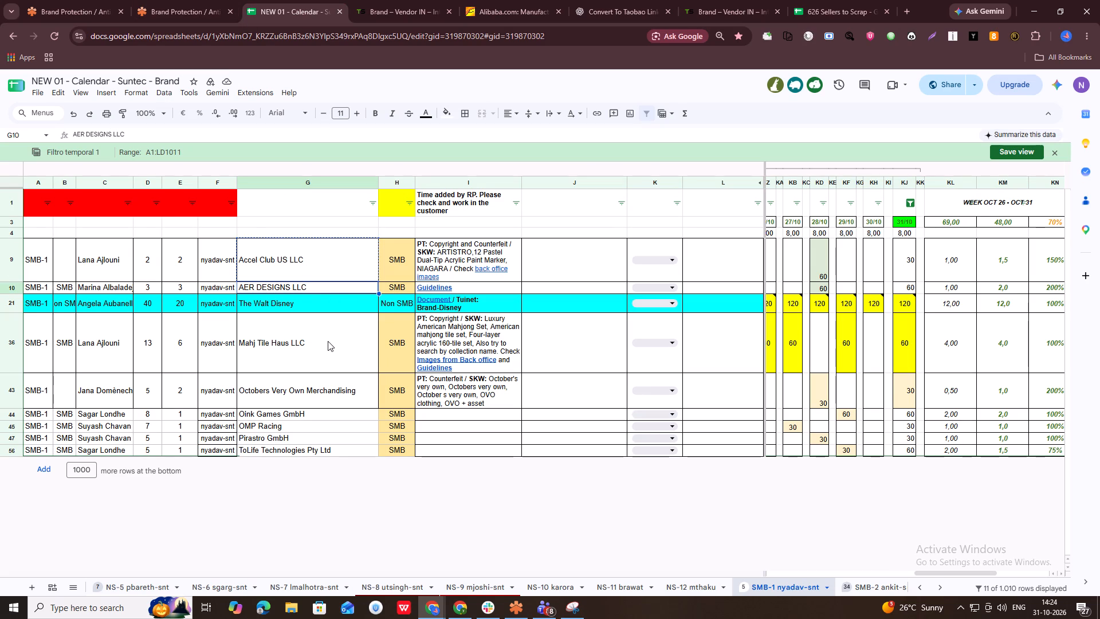
{"action": "key", "text": "ctrl+c"}
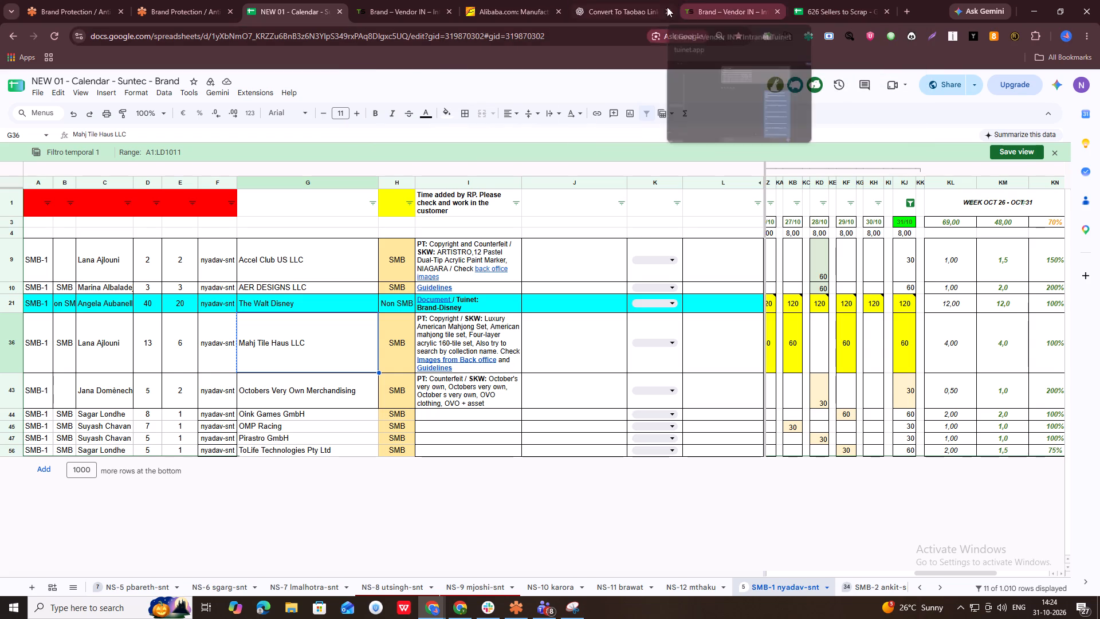
{"action": "left_click", "coordinate": [70, 0]}
{"action": "left_click", "coordinate": [338, 89]}
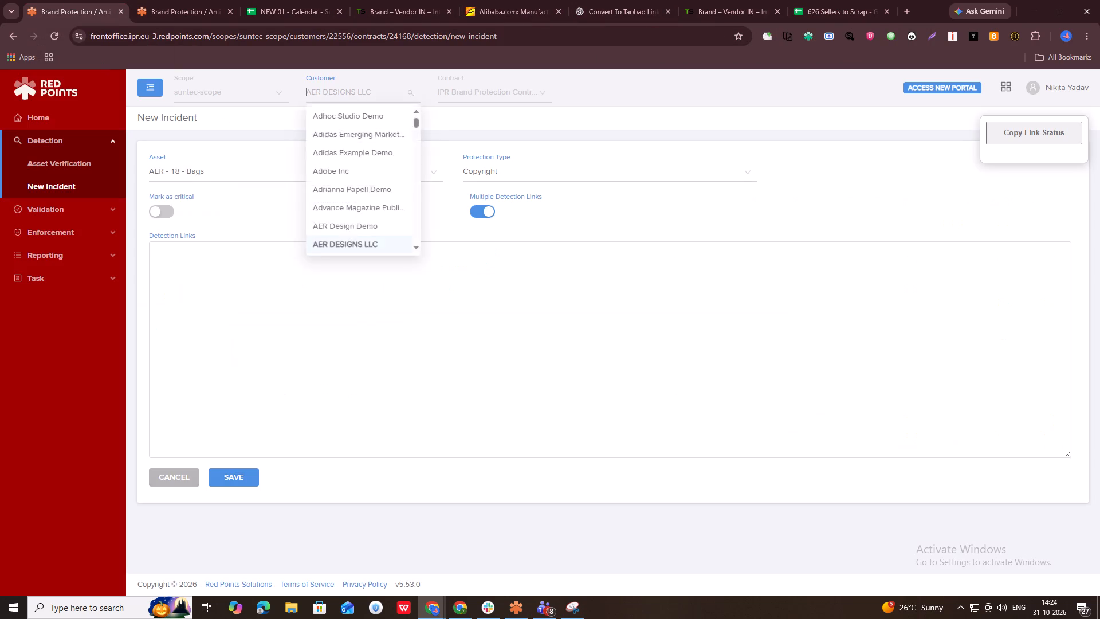
{"action": "key", "text": "ctrl+v"}
{"action": "left_click", "coordinate": [341, 117]}
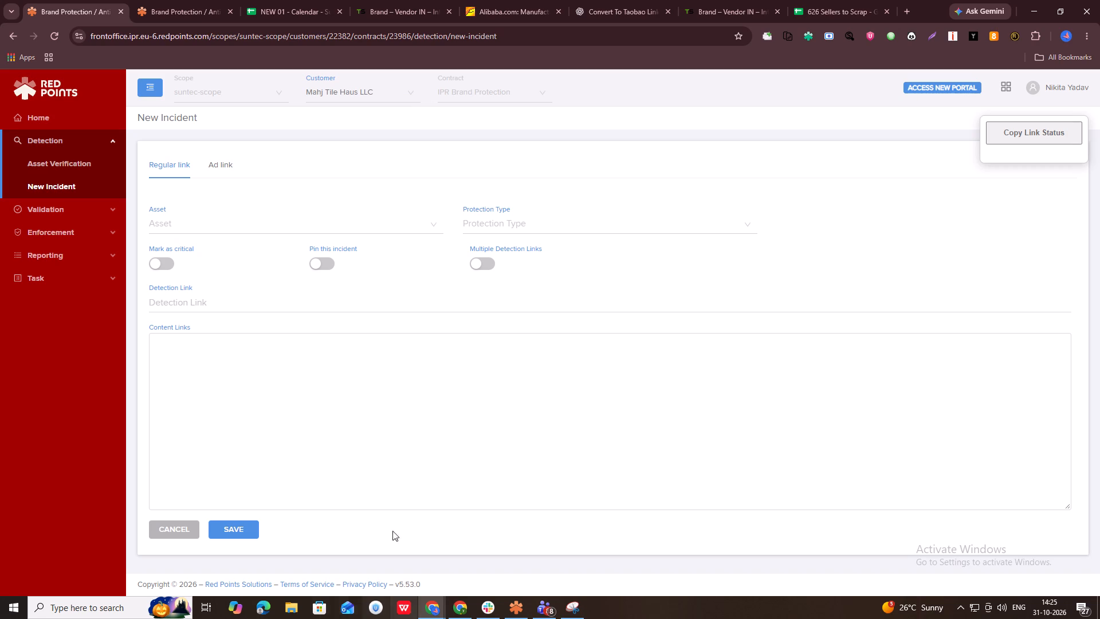
Switch the customer on the Red Points Official images page to Mahj Tile Haus LLC.
{"action": "left_click", "coordinate": [163, 0]}
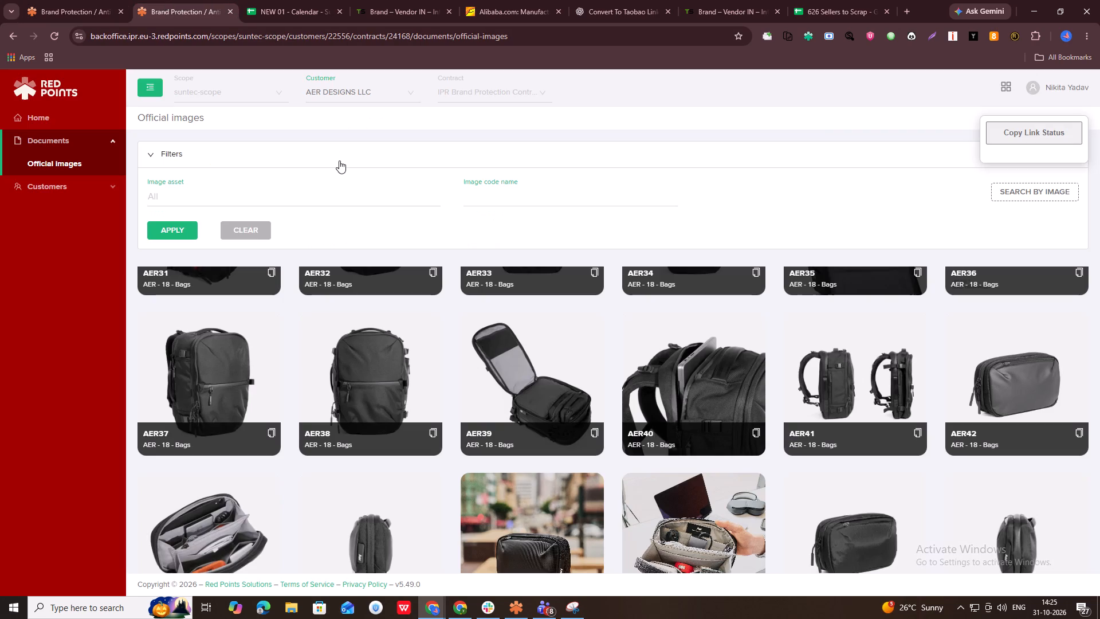
{"action": "left_click", "coordinate": [320, 96]}
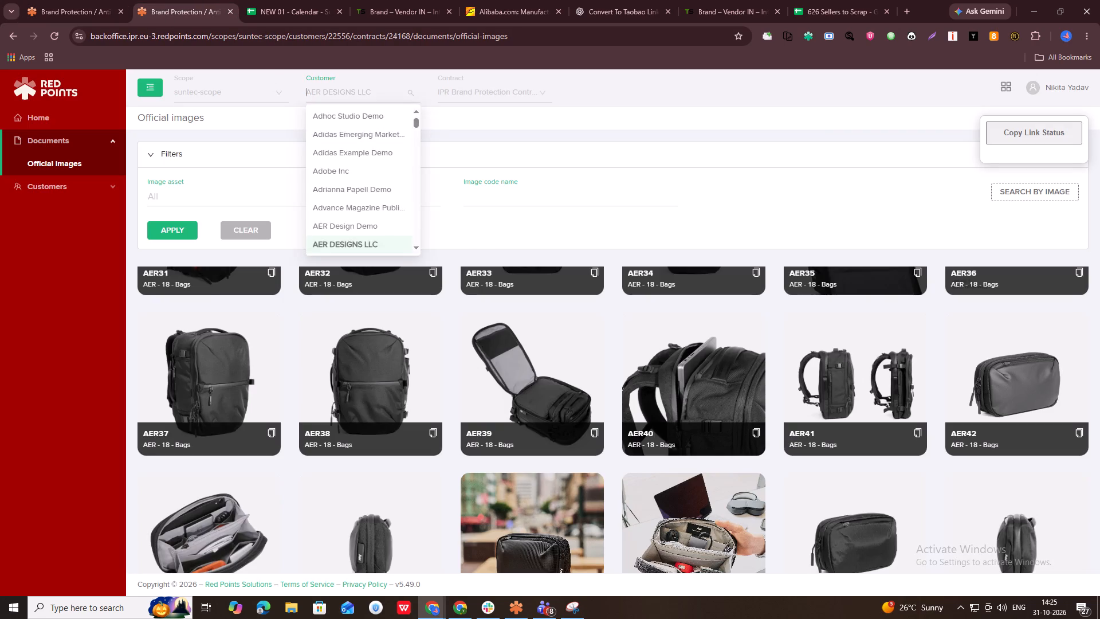
{"action": "key", "text": "ctrl+v"}
{"action": "left_click", "coordinate": [346, 116]}
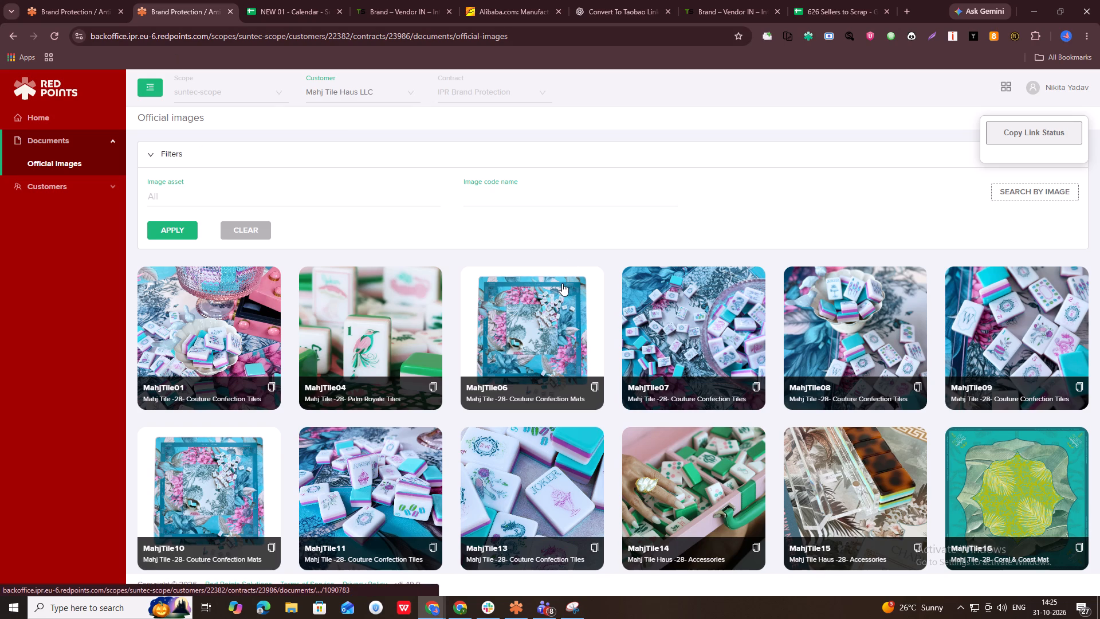
Look through Mahj Tile Haus LLC's official images of tiles, mats and accessories for one to search with.
{"action": "scroll", "coordinate": [612, 402], "scroll_direction": "down", "scroll_amount": 6}
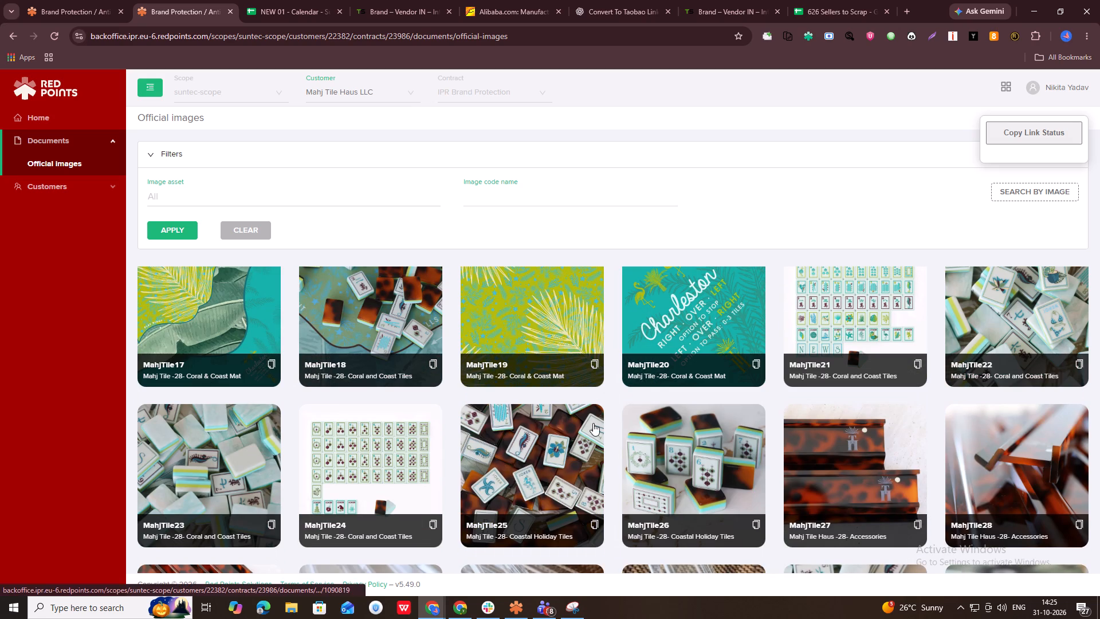
{"action": "scroll", "coordinate": [572, 413], "scroll_direction": "down", "scroll_amount": 6}
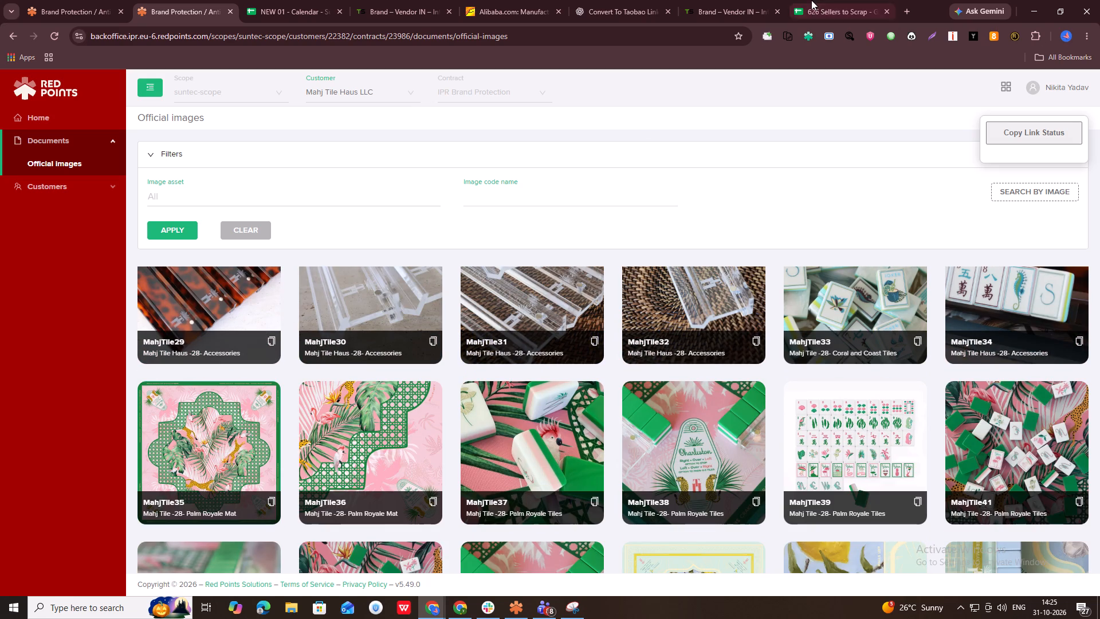
{"action": "scroll", "coordinate": [778, 366], "scroll_direction": "down", "scroll_amount": 7}
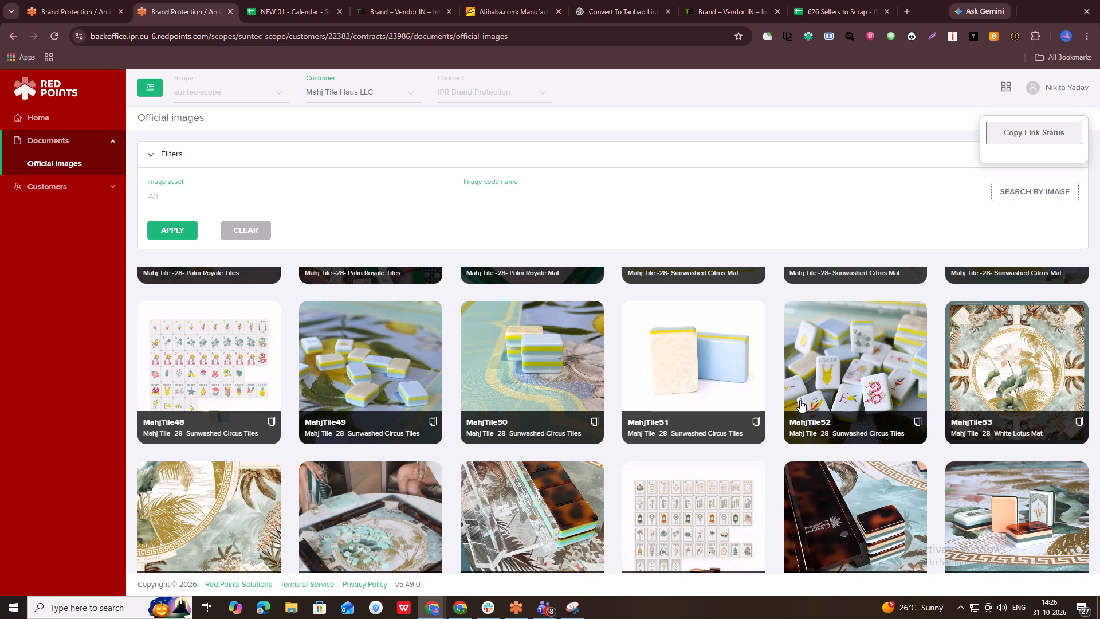
{"action": "scroll", "coordinate": [786, 393], "scroll_direction": "down", "scroll_amount": 6}
{"action": "scroll", "coordinate": [725, 384], "scroll_direction": "down", "scroll_amount": 6}
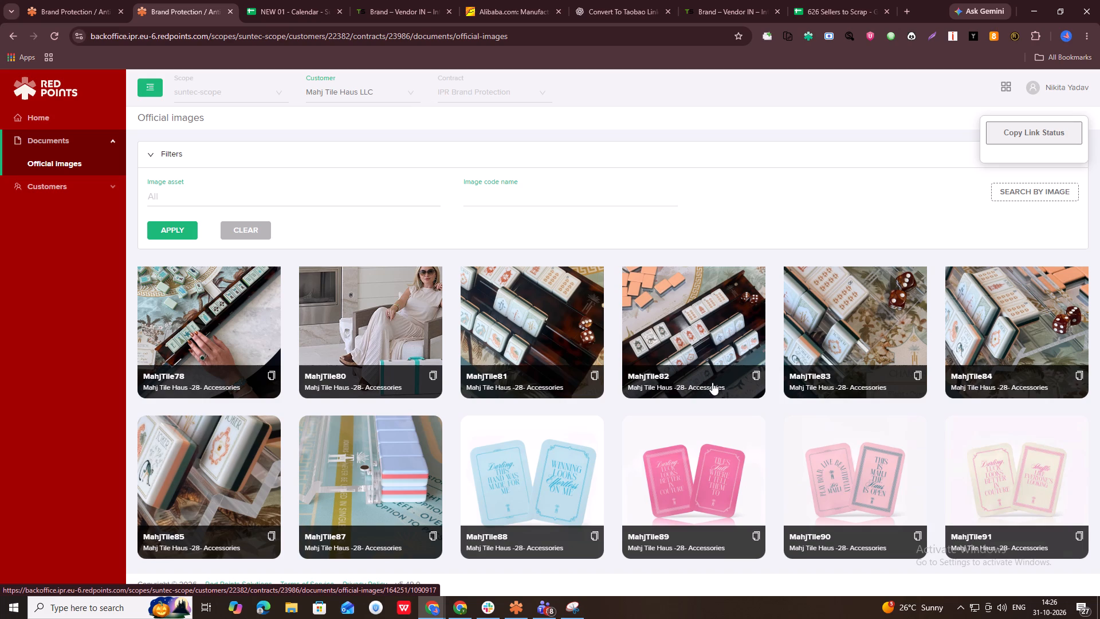
{"action": "scroll", "coordinate": [712, 382], "scroll_direction": "down", "scroll_amount": 5}
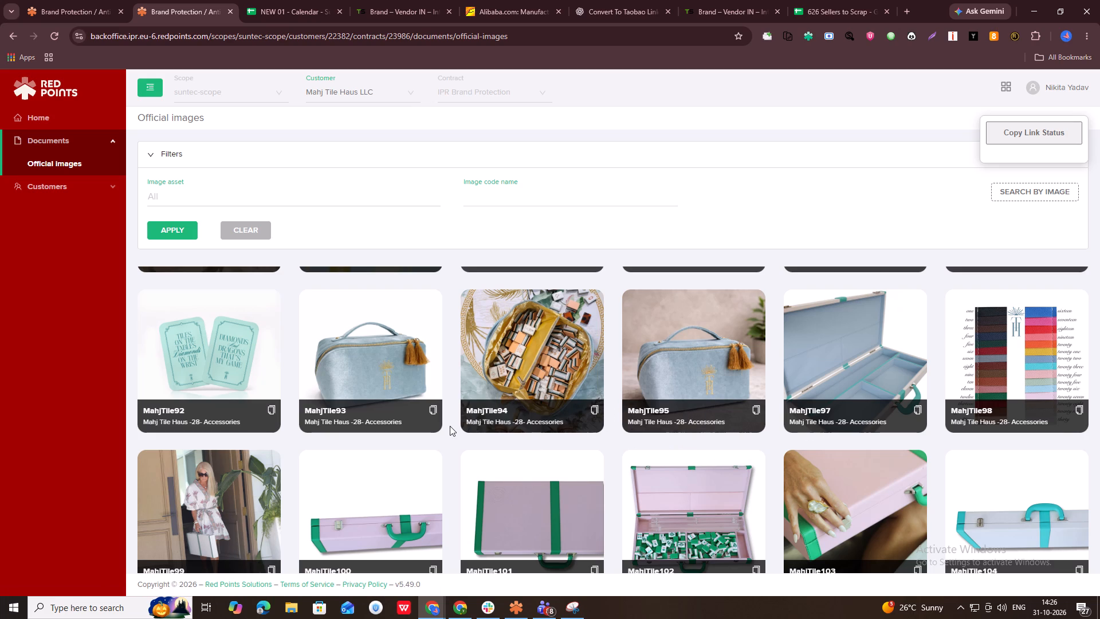
{"action": "scroll", "coordinate": [615, 468], "scroll_direction": "down", "scroll_amount": 11}
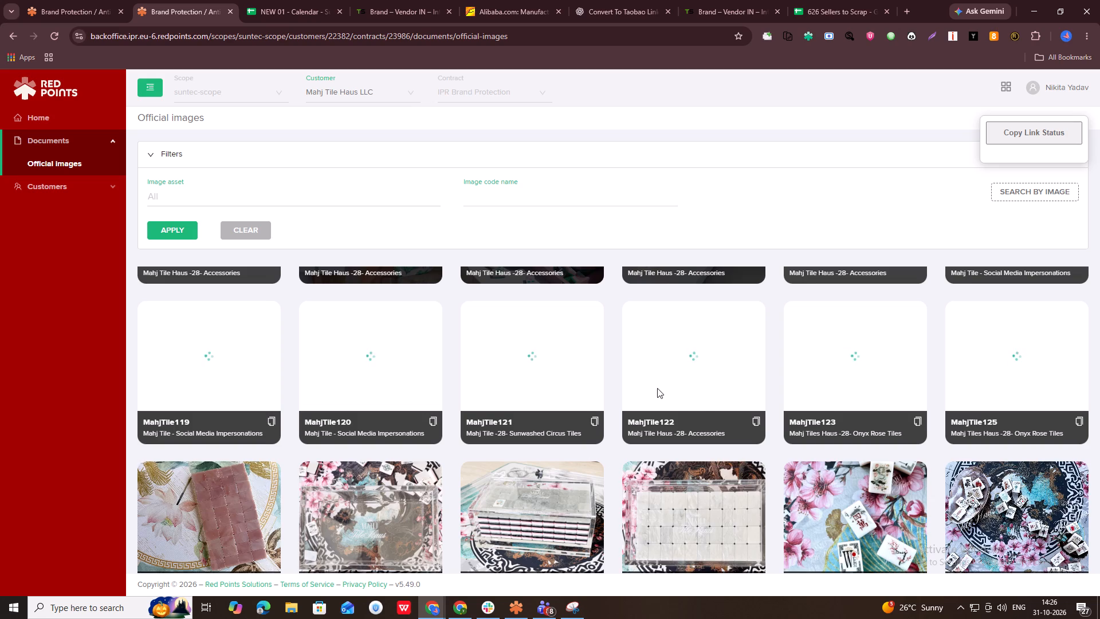
{"action": "scroll", "coordinate": [828, 471], "scroll_direction": "down", "scroll_amount": 2}
{"action": "scroll", "coordinate": [828, 471], "scroll_direction": "up", "scroll_amount": 2}
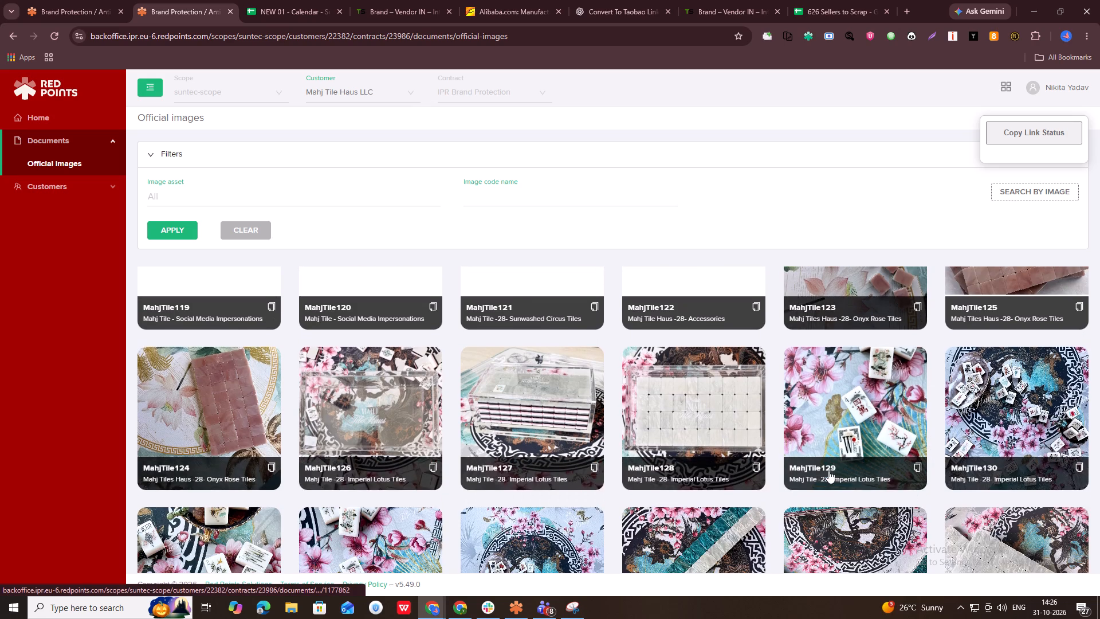
{"action": "scroll", "coordinate": [828, 471], "scroll_direction": "up", "scroll_amount": 1}
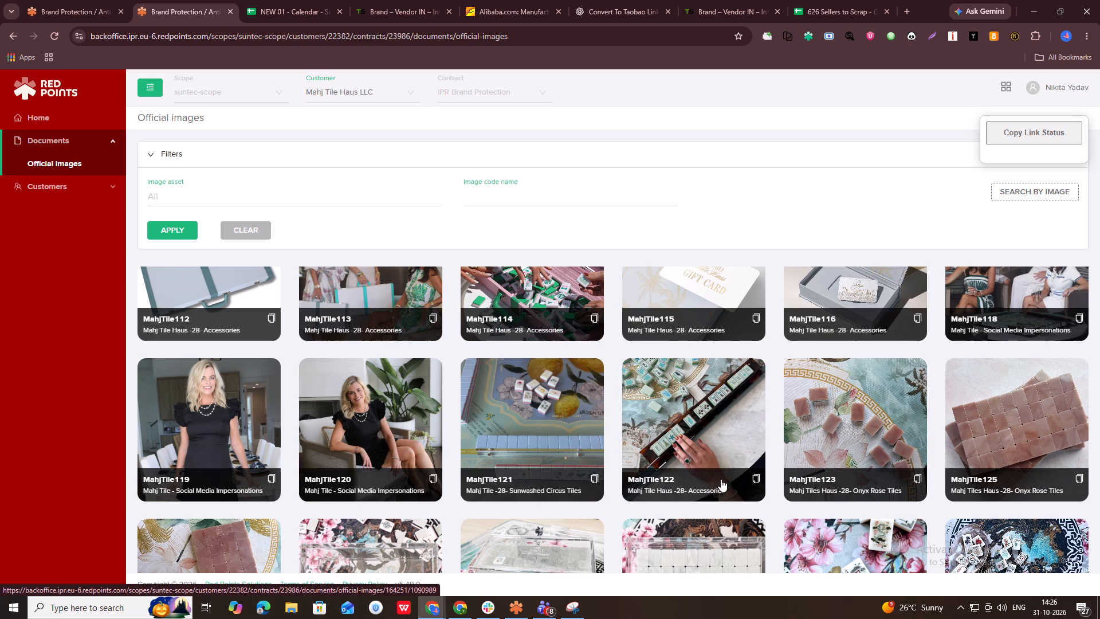
{"action": "scroll", "coordinate": [721, 479], "scroll_direction": "down", "scroll_amount": 5}
{"action": "scroll", "coordinate": [639, 471], "scroll_direction": "up", "scroll_amount": 2}
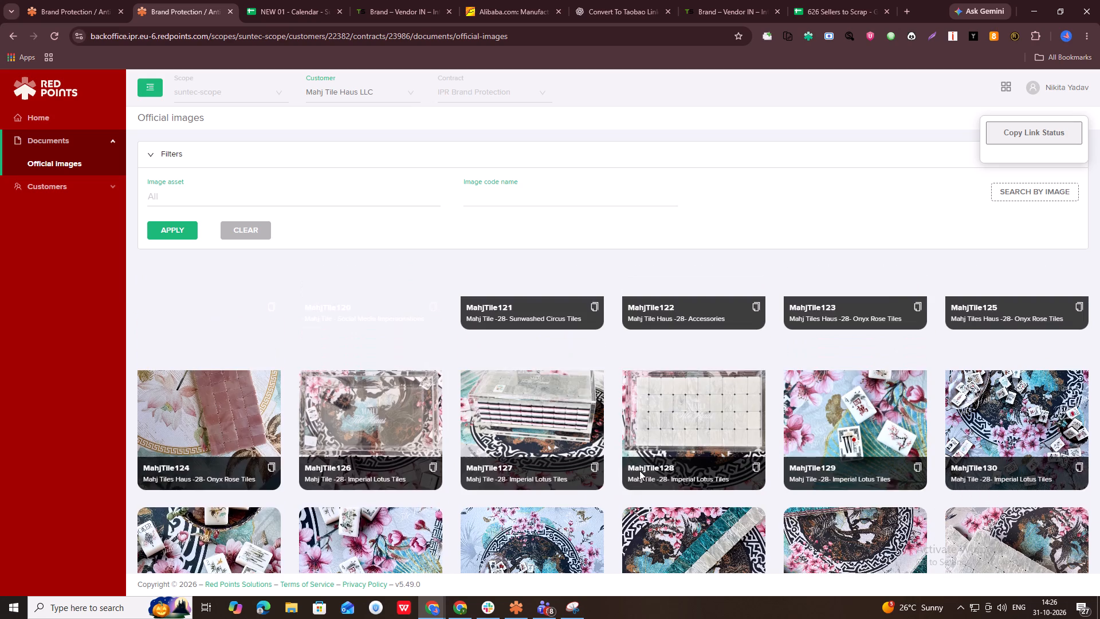
{"action": "scroll", "coordinate": [639, 471], "scroll_direction": "down", "scroll_amount": 4}
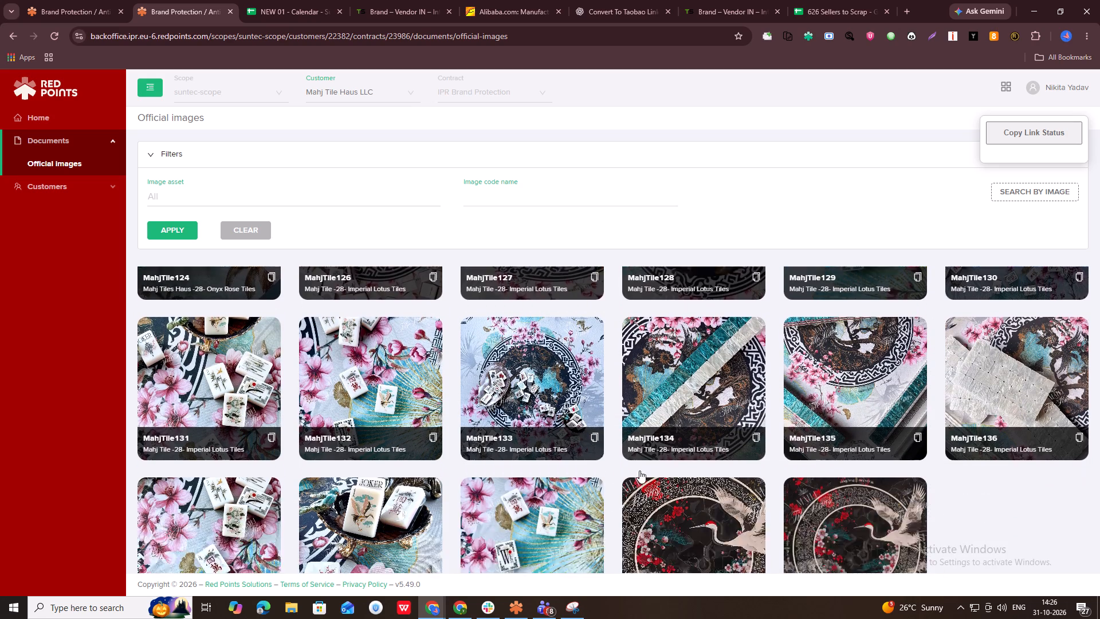
{"action": "scroll", "coordinate": [639, 471], "scroll_direction": "down", "scroll_amount": 3}
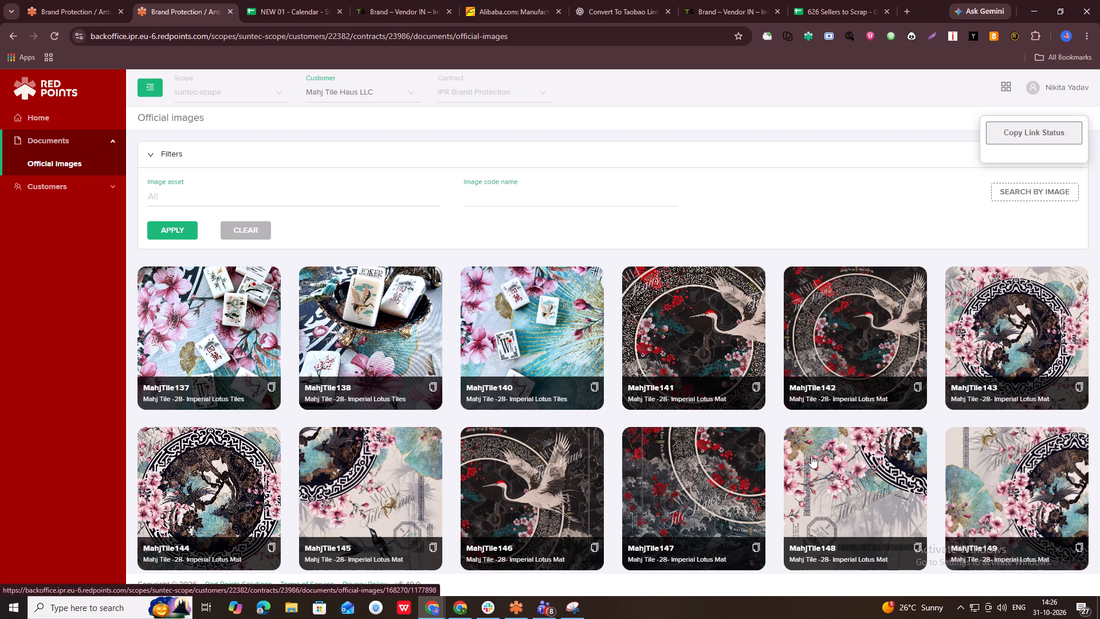
{"action": "scroll", "coordinate": [812, 453], "scroll_direction": "down", "scroll_amount": 4}
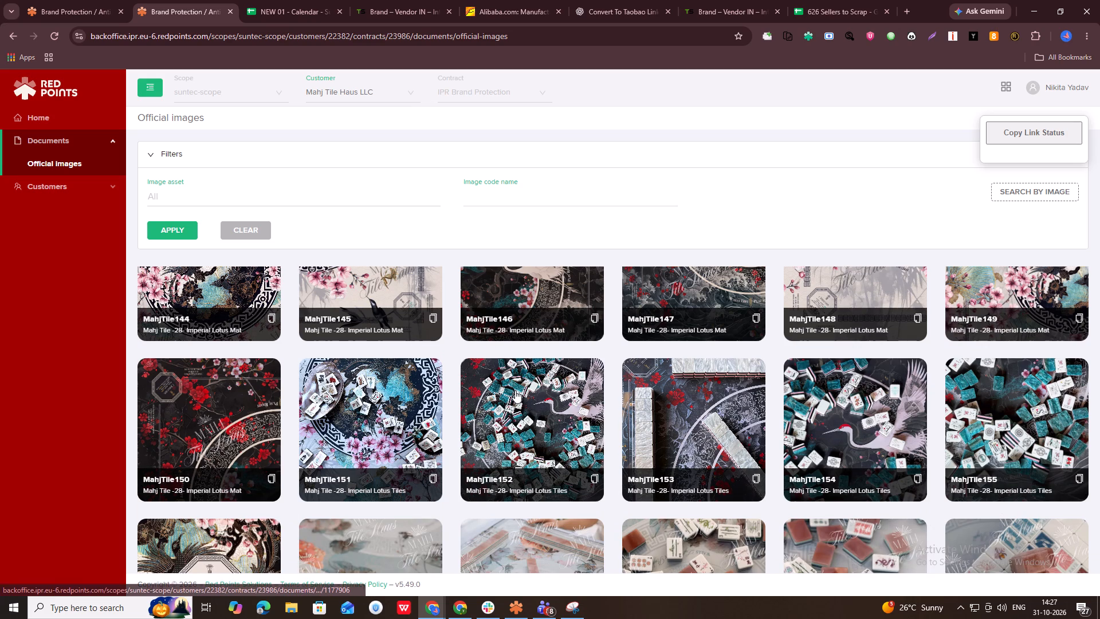
Run an Alibaba image search with the official image MahjTile152 of the Imperial Lotus Tiles.
{"action": "left_click_drag", "start_coordinate": [544, 440], "coordinate": [556, 295]}
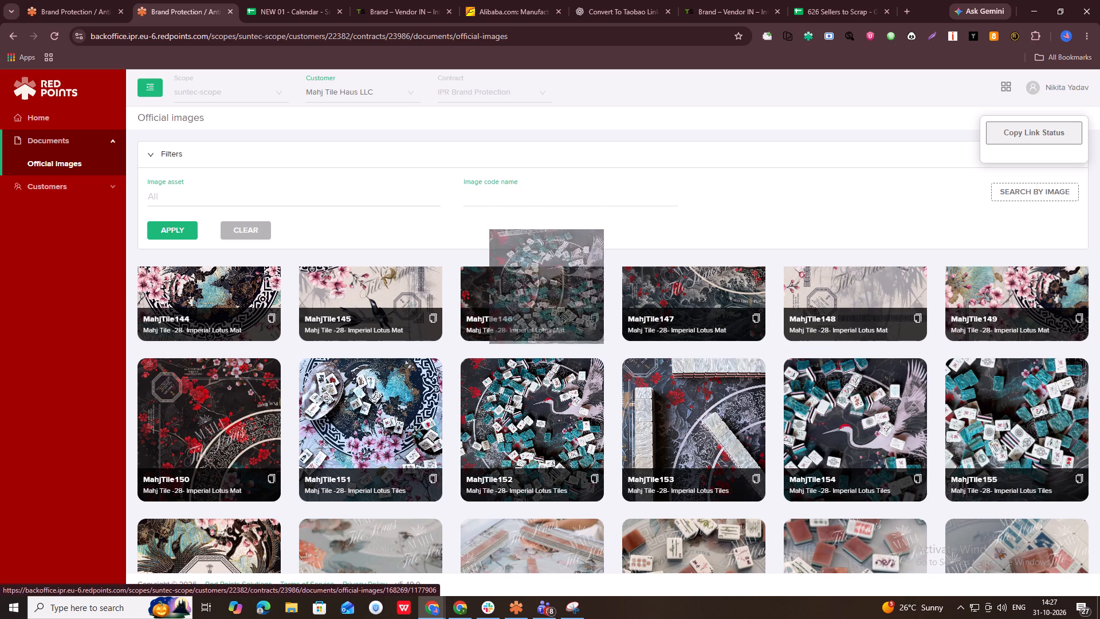
{"action": "left_click_drag", "start_coordinate": [556, 295], "coordinate": [567, 158]}
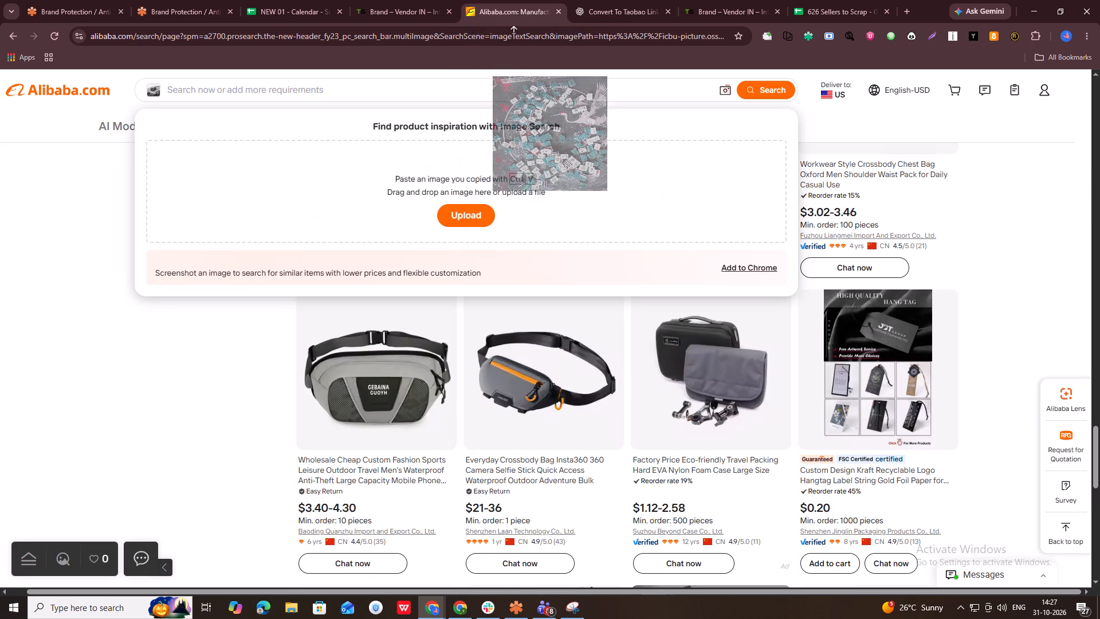
{"action": "left_click_drag", "start_coordinate": [567, 158], "coordinate": [520, 199]}
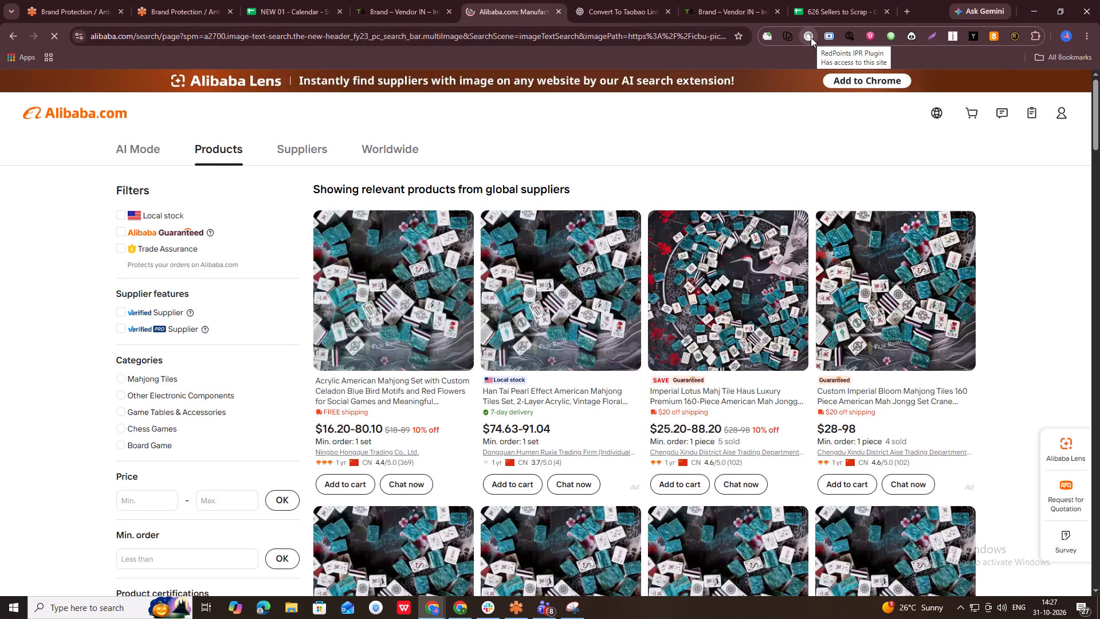
Restart the RedPoints IPR Plugin's Detection task for customer Mahj Tile Haus LLC, contract IPR Brand Protection and asset Mahj Tile -28- Imperial Lotus Tiles.
{"action": "left_click", "coordinate": [811, 37]}
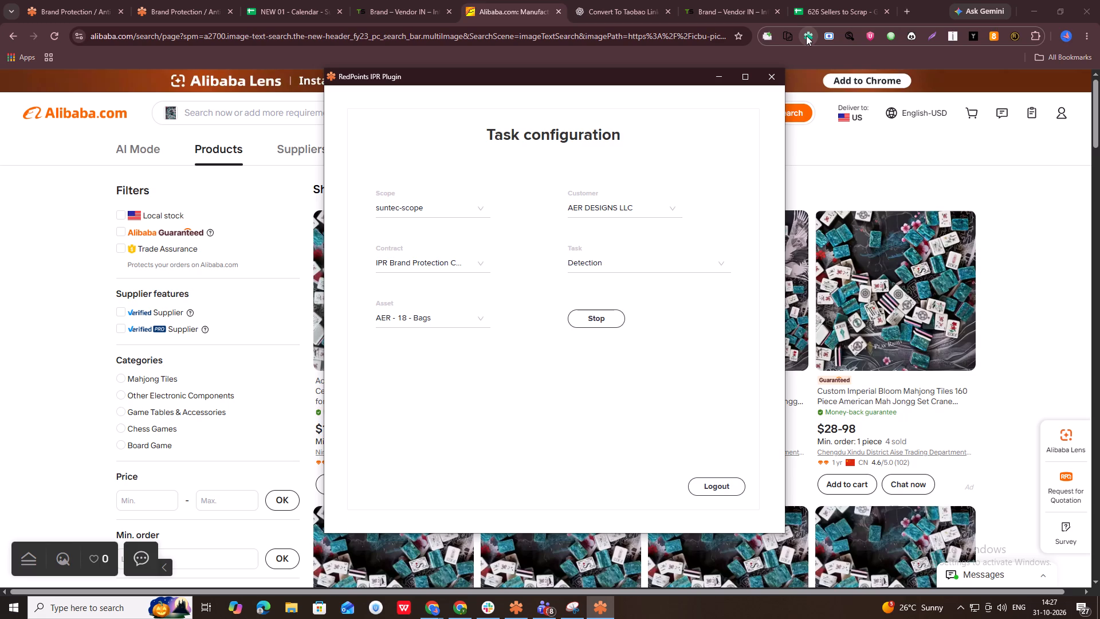
{"action": "left_click", "coordinate": [595, 316]}
{"action": "left_click", "coordinate": [608, 203]}
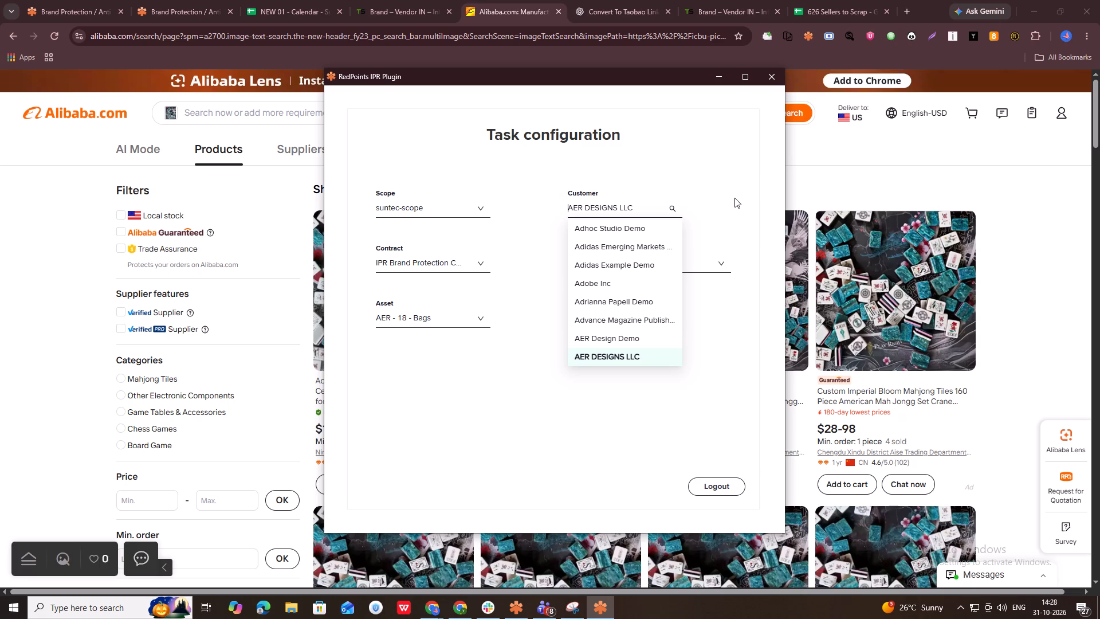
{"action": "type", "text": "mahj"}
{"action": "key", "text": "space"}
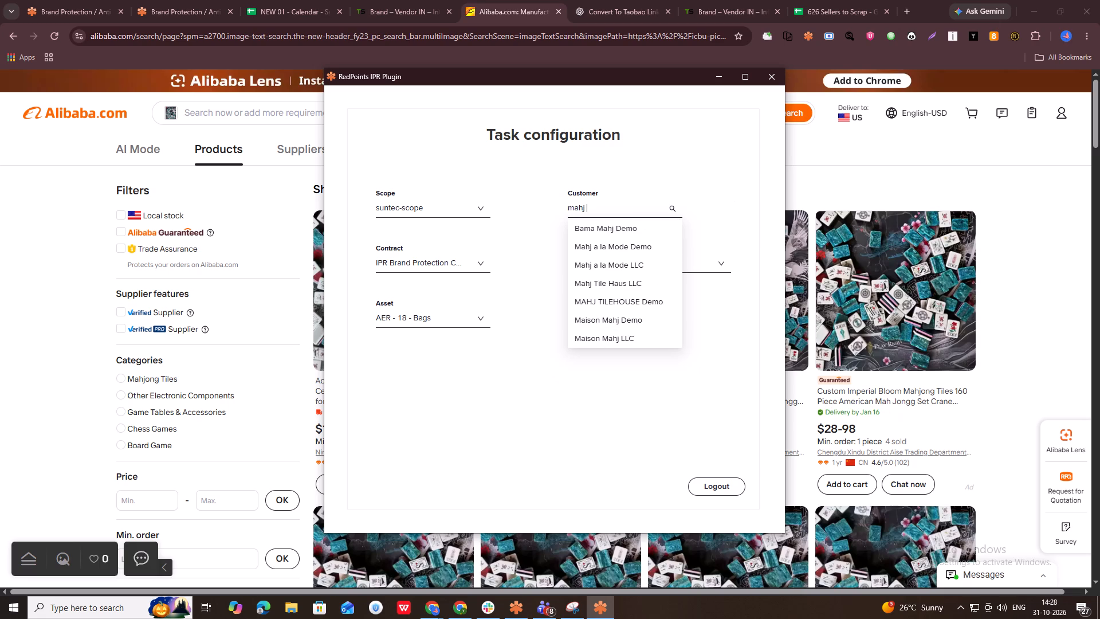
{"action": "left_click", "coordinate": [607, 280]}
{"action": "left_click", "coordinate": [439, 269]}
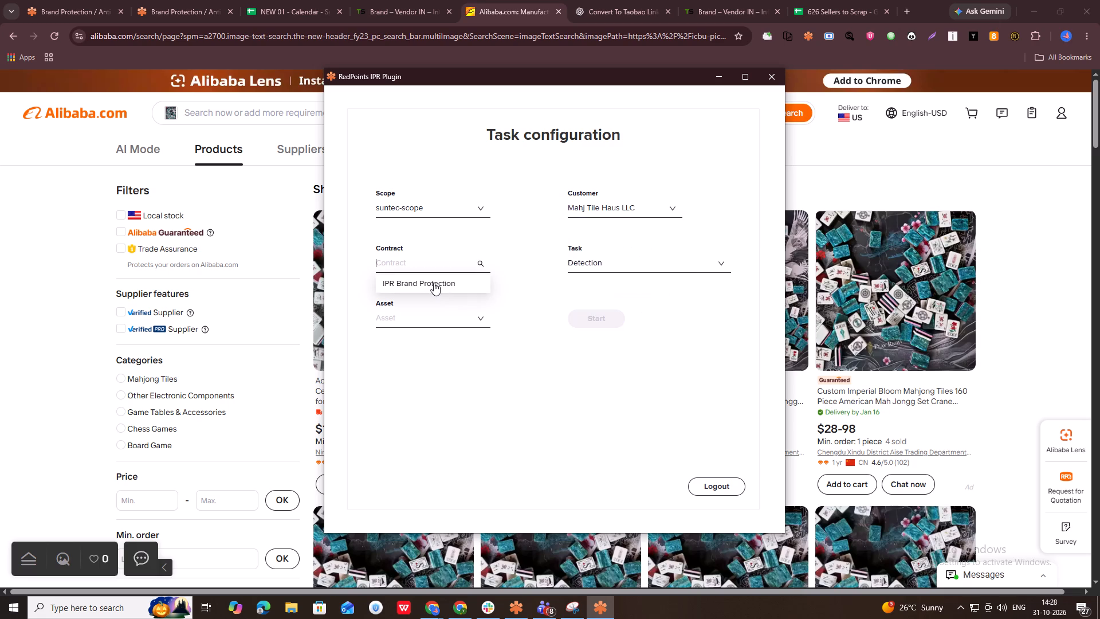
{"action": "left_click", "coordinate": [434, 283]}
{"action": "left_click", "coordinate": [431, 308]}
{"action": "left_click", "coordinate": [430, 319]}
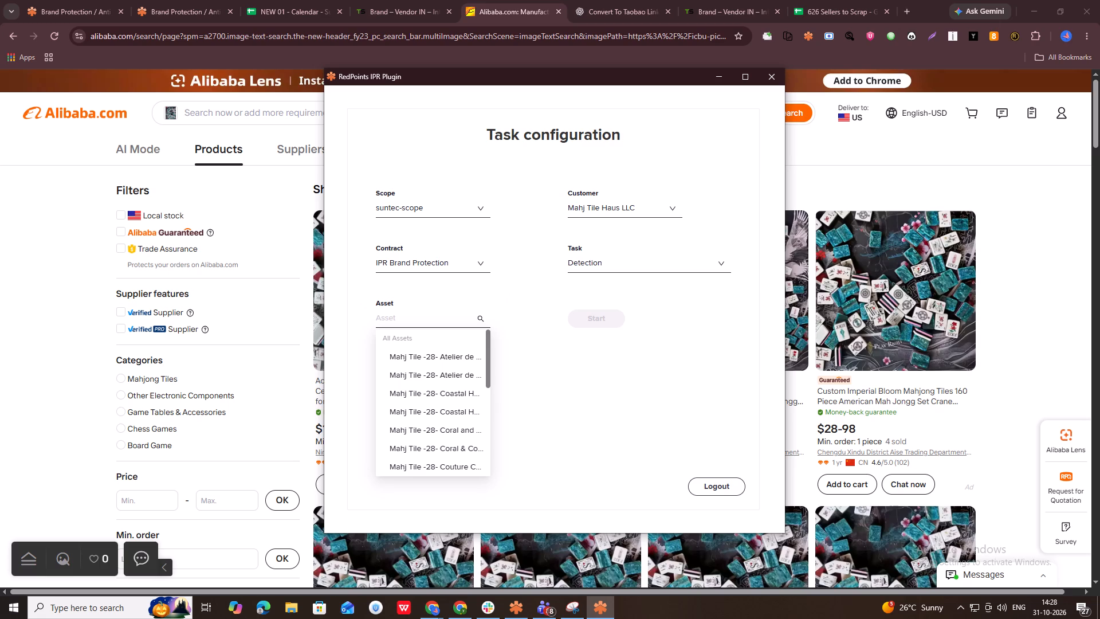
{"action": "type", "text": "imperial"}
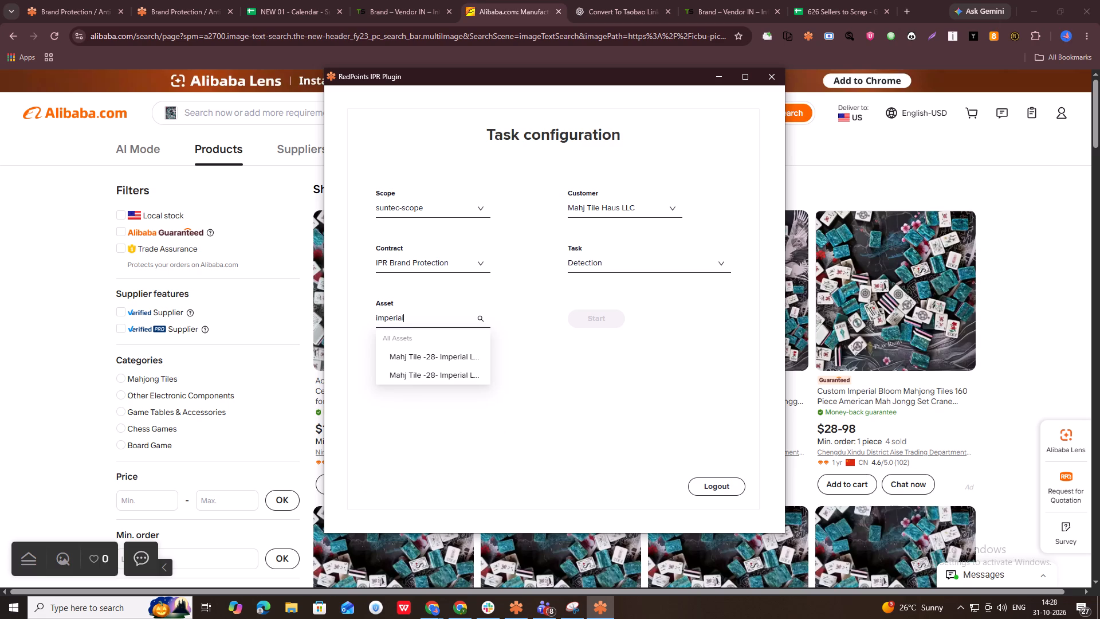
{"action": "left_click", "coordinate": [455, 374]}
{"action": "left_click", "coordinate": [606, 323]}
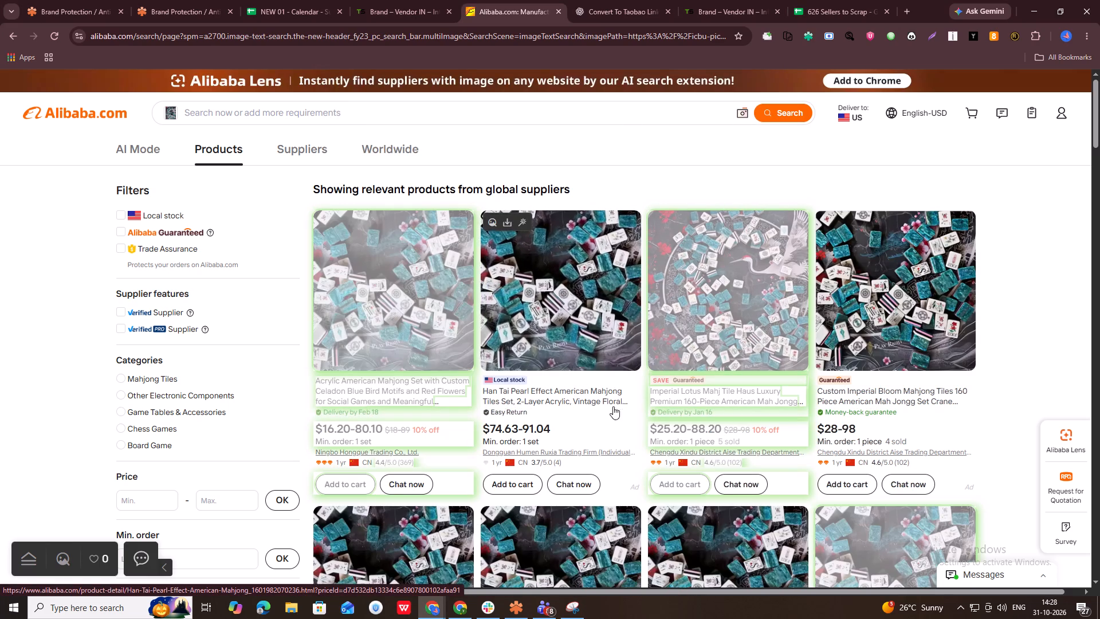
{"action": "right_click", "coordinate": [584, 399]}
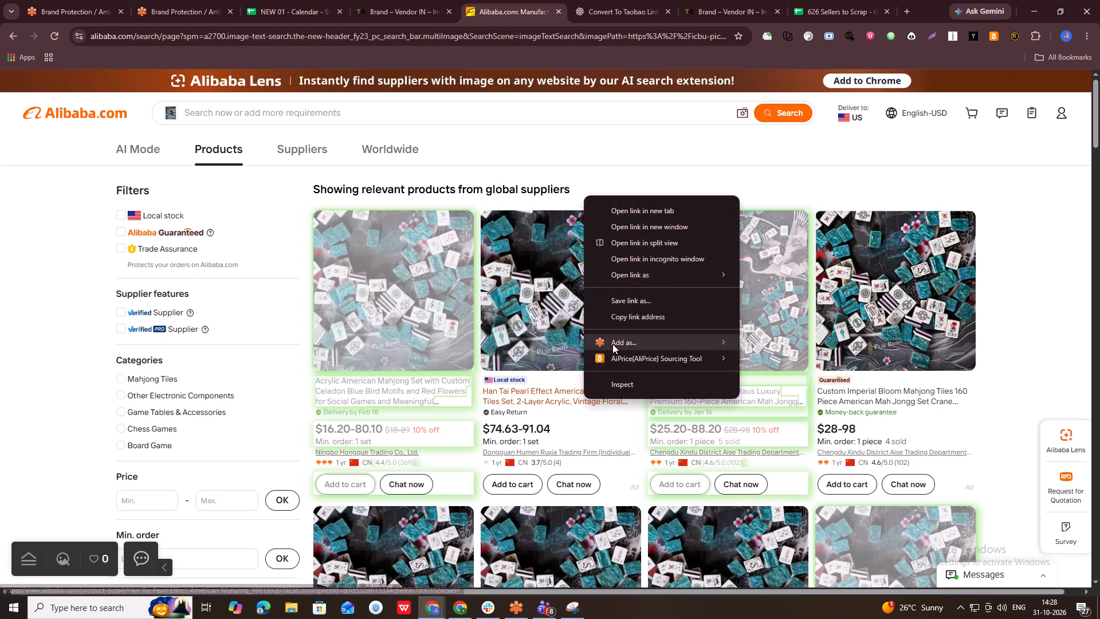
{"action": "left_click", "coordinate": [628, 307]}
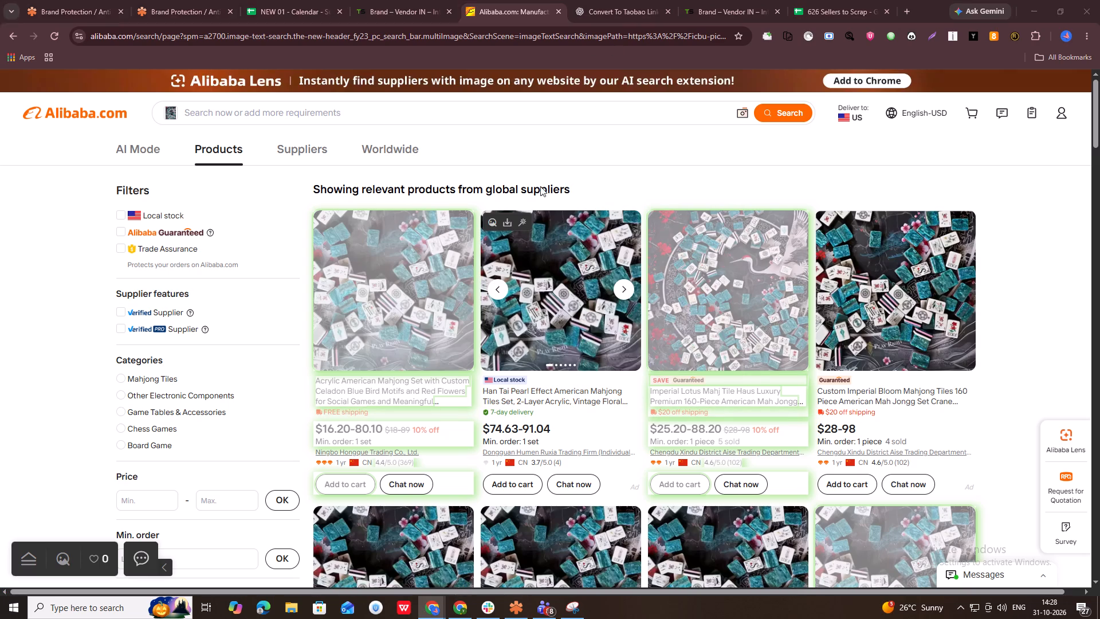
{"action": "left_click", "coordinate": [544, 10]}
Copy the link of Alibaba's Han Tai Pearl Effect American Mahjong Tiles listing into Links cell C103501 of the Manual Detection Records sheet.
{"action": "right_click", "coordinate": [561, 394]}
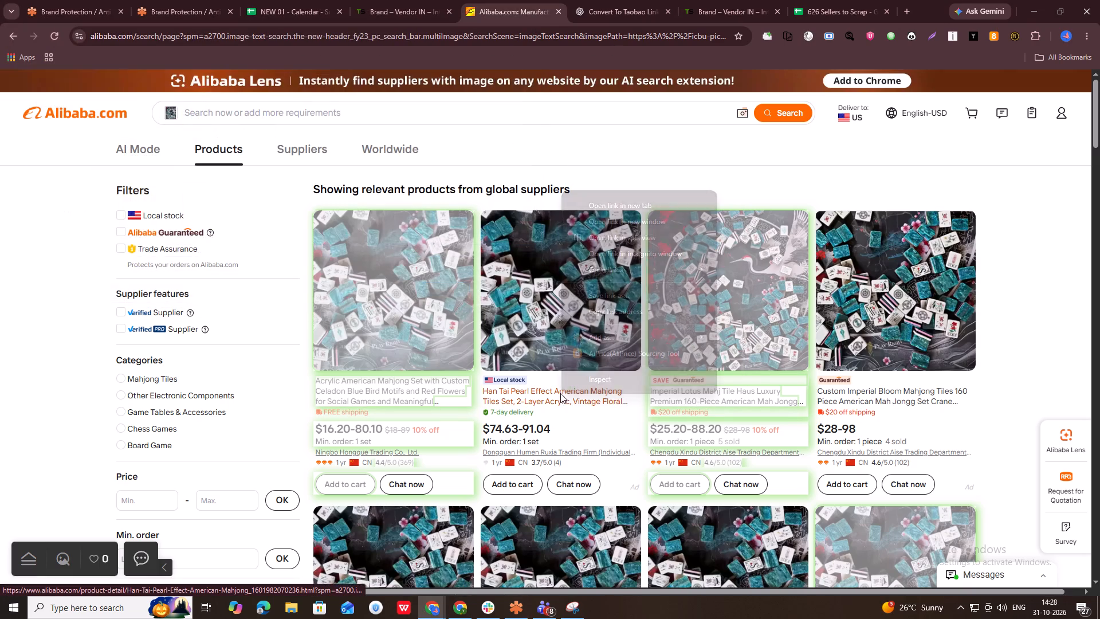
{"action": "left_click", "coordinate": [602, 314]}
{"action": "key", "text": "alt+Tab"}
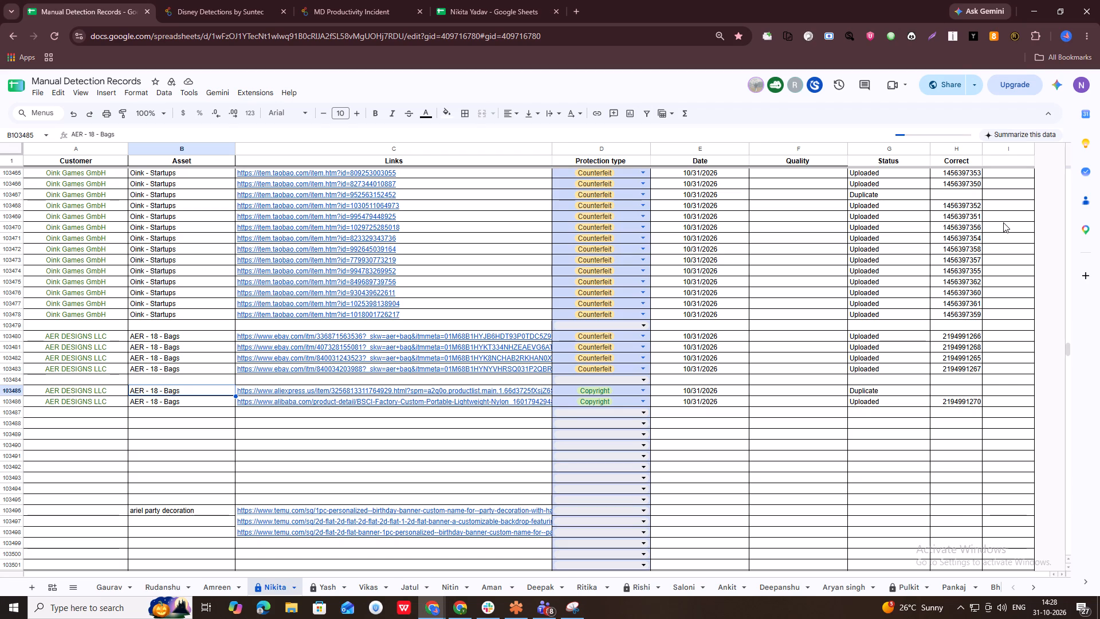
{"action": "key", "text": "Right"}
{"action": "key", "text": "ctrl+Down"}
{"action": "key", "text": "Down"}
{"action": "key", "text": "Down"}
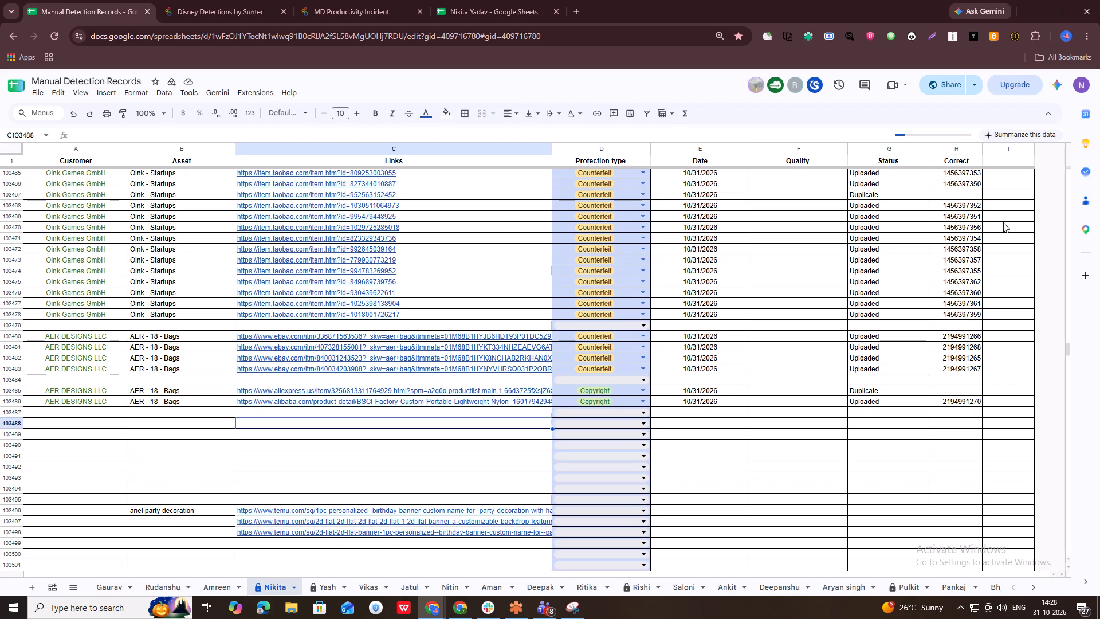
{"action": "key", "text": "ctrl+Down"}
{"action": "key", "text": "ctrl+Down"}
{"action": "key", "text": "Down"}
{"action": "key", "text": "Down"}
{"action": "key", "text": "Down"}
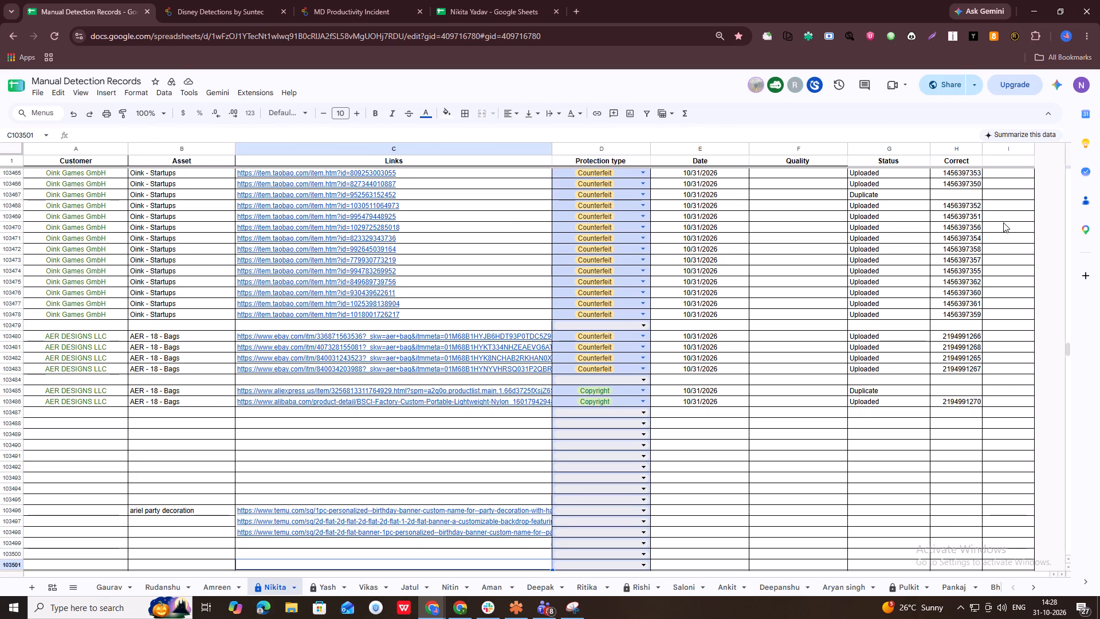
{"action": "key", "text": "ctrl+v"}
In row 103501, enter "imperial lotus tile" as the asset and set the protection type to copyright artwork.
{"action": "key", "text": "Left"}
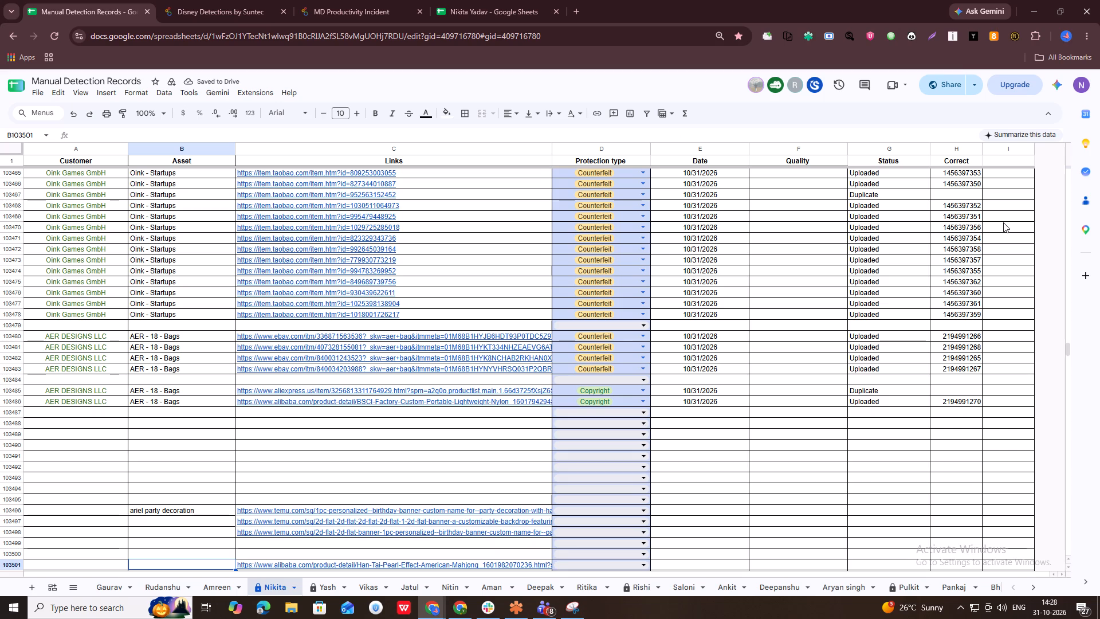
{"action": "type", "text": "imperial loty"}
{"action": "key", "text": "BackSpace"}
{"action": "type", "text": "us tile"}
{"action": "key", "text": "Right"}
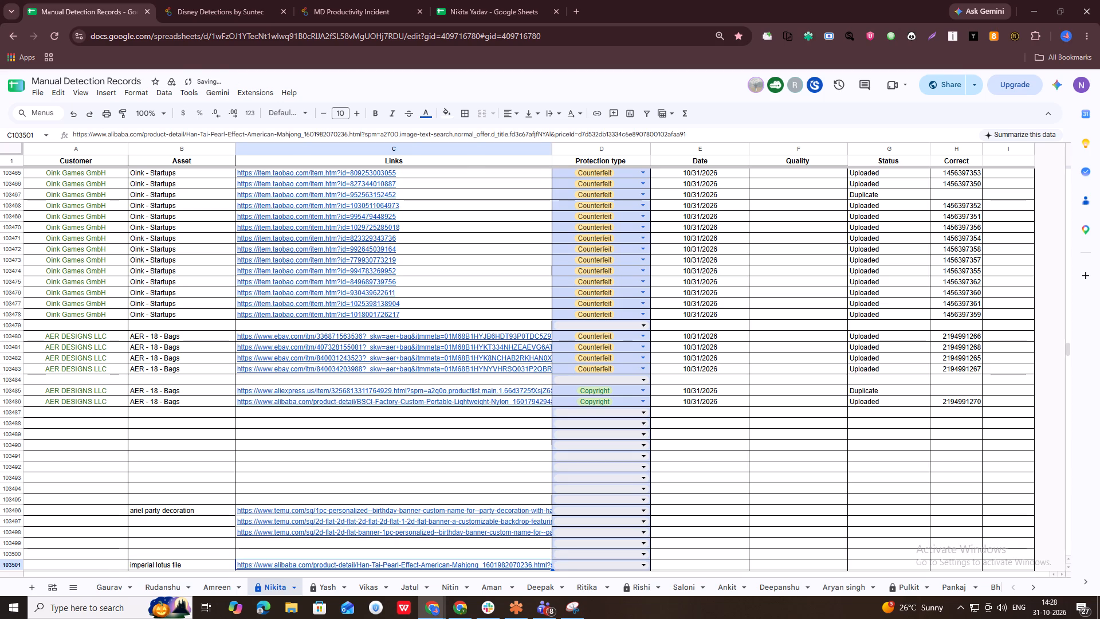
{"action": "key", "text": "Right"}
{"action": "type", "text": "copy"}
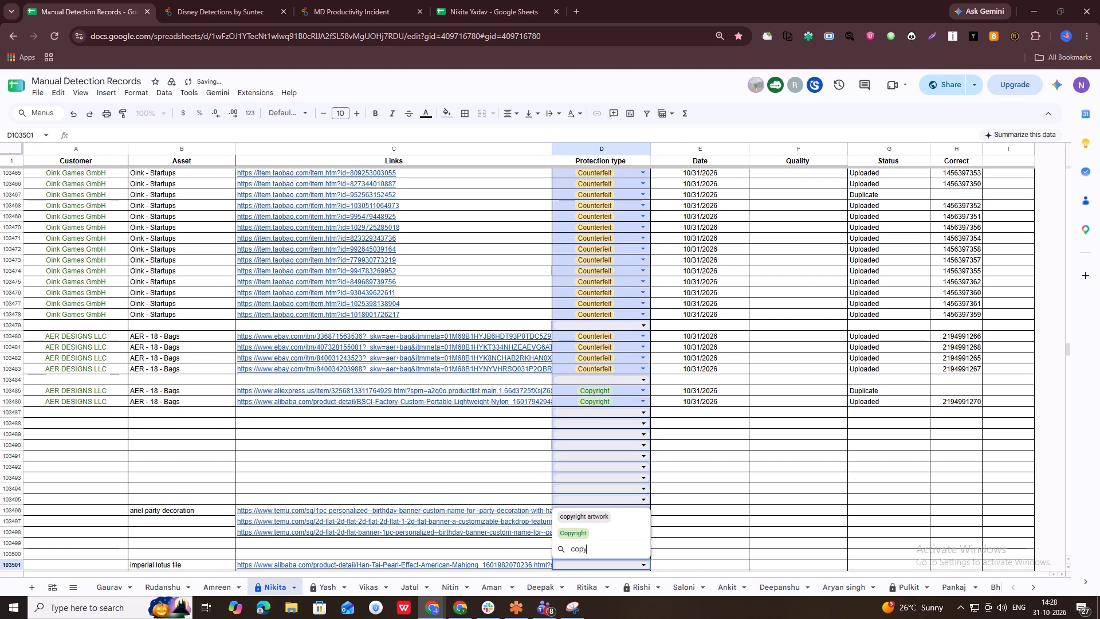
{"action": "key", "text": "Down"}
{"action": "key", "text": "Down"}
{"action": "key", "text": "Return"}
{"action": "key", "text": "Up"}
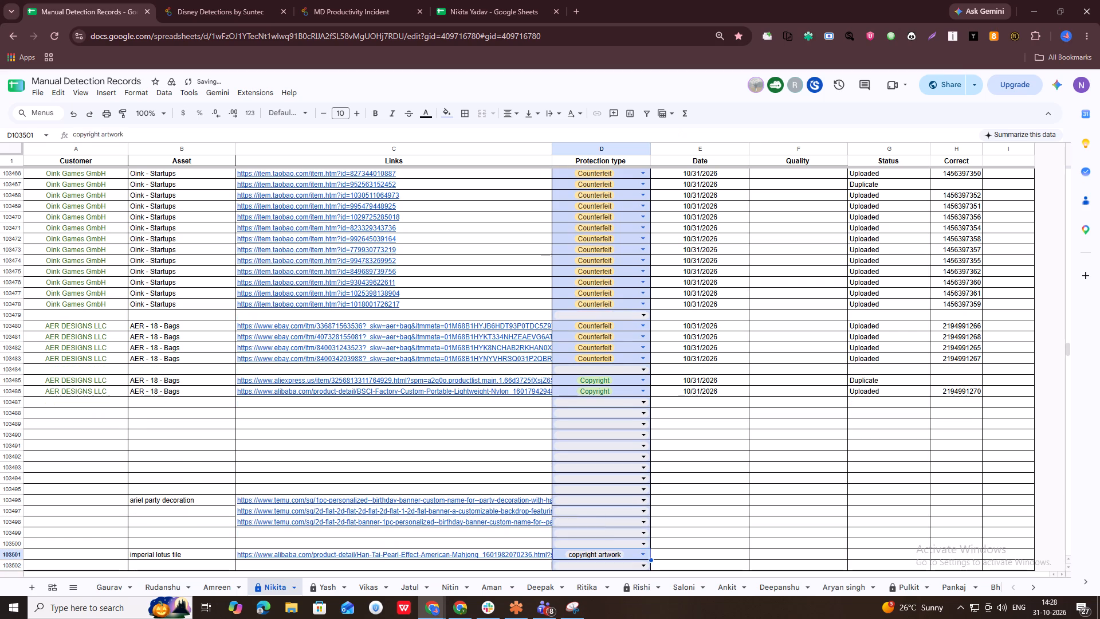
In row 103501, set the protection type to Copyright and enter the date 10/31/2026.
{"action": "key", "text": "Right"}
{"action": "key", "text": "Left"}
{"action": "type", "text": "copy"}
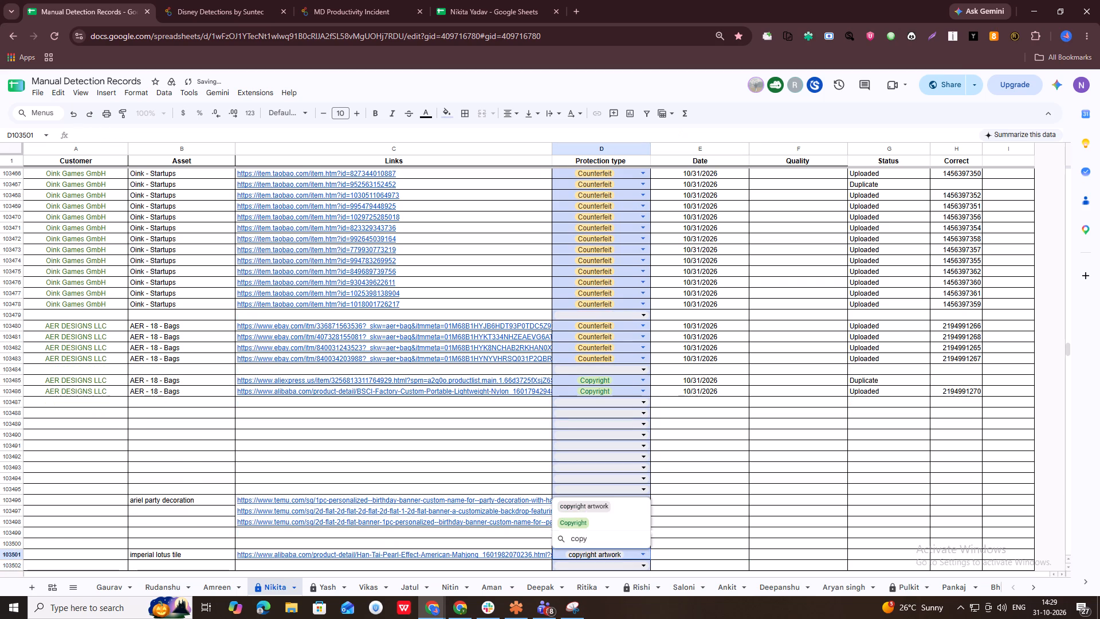
{"action": "key", "text": "Down"}
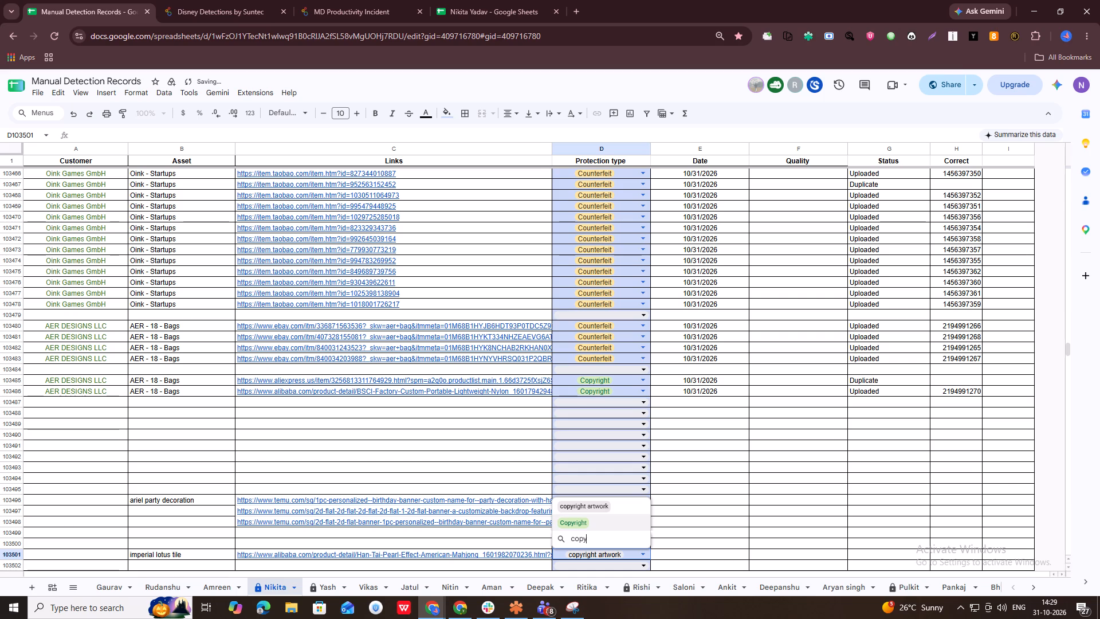
{"action": "key", "text": "Return"}
{"action": "key", "text": "Up"}
{"action": "key", "text": "Right"}
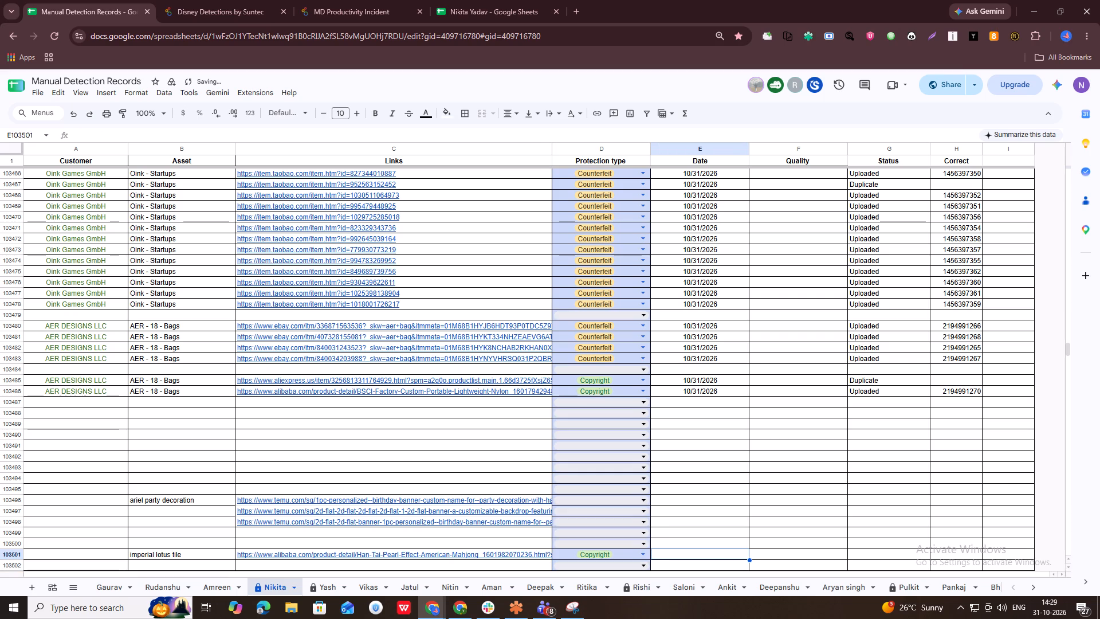
{"action": "key", "text": "ctrl+semicolon"}
Copy the link of Alibaba's Custom Imperial Bloom Mahjong Tiles 160 Piece listing into Links cell C103502 of the Manual Detection Records sheet.
{"action": "key", "text": "Left"}
{"action": "key", "text": "Left"}
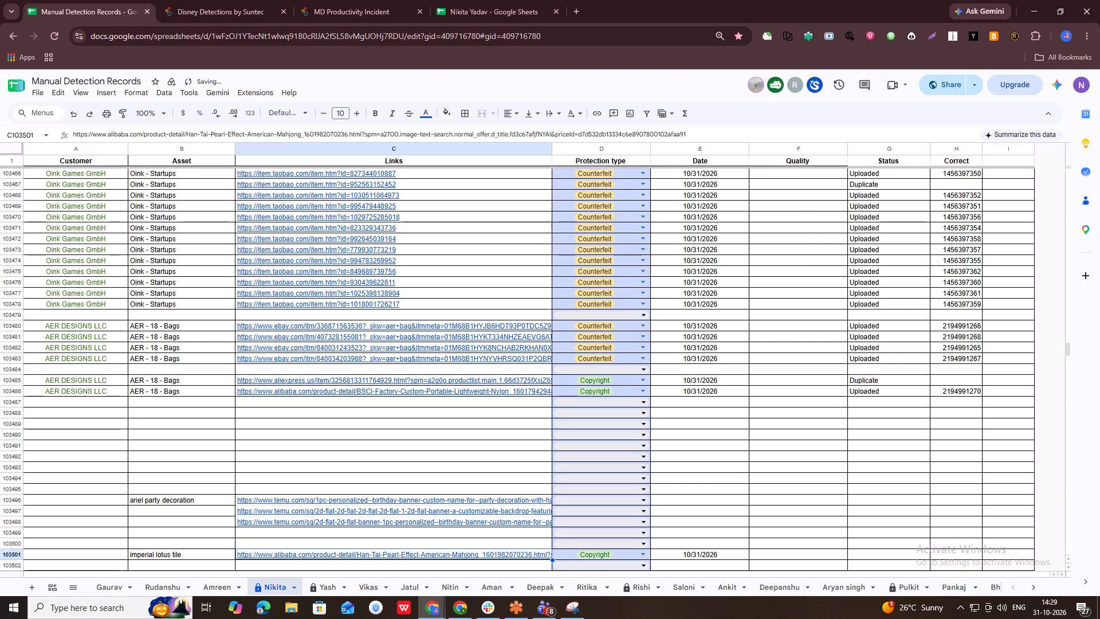
{"action": "key", "text": "alt+Tab"}
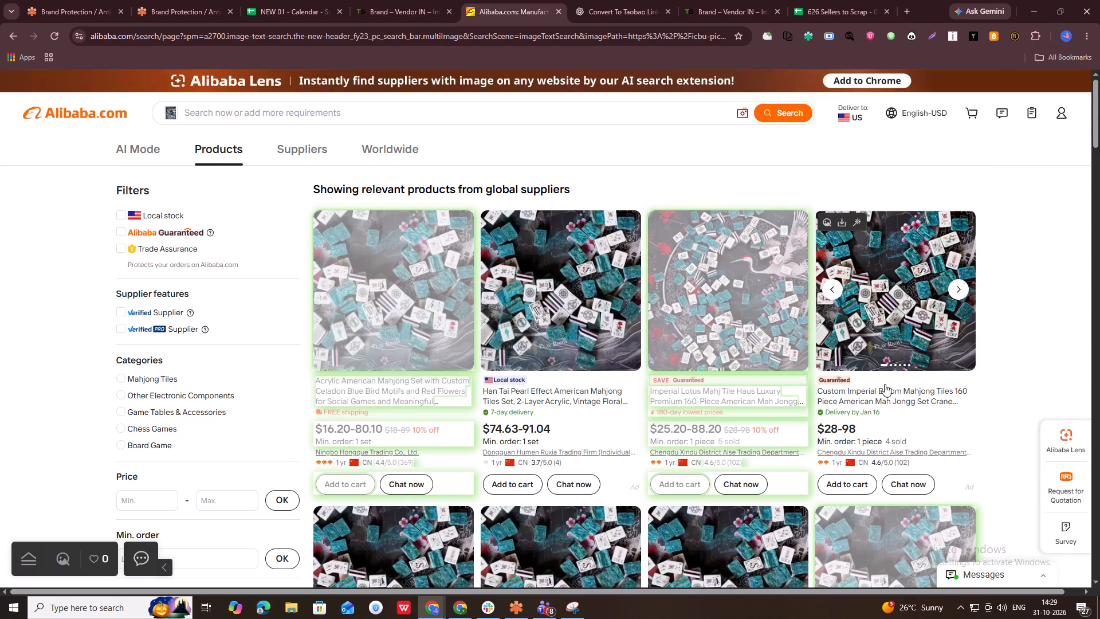
{"action": "right_click", "coordinate": [882, 398]}
{"action": "left_click", "coordinate": [921, 318]}
{"action": "key", "text": "alt+Tab"}
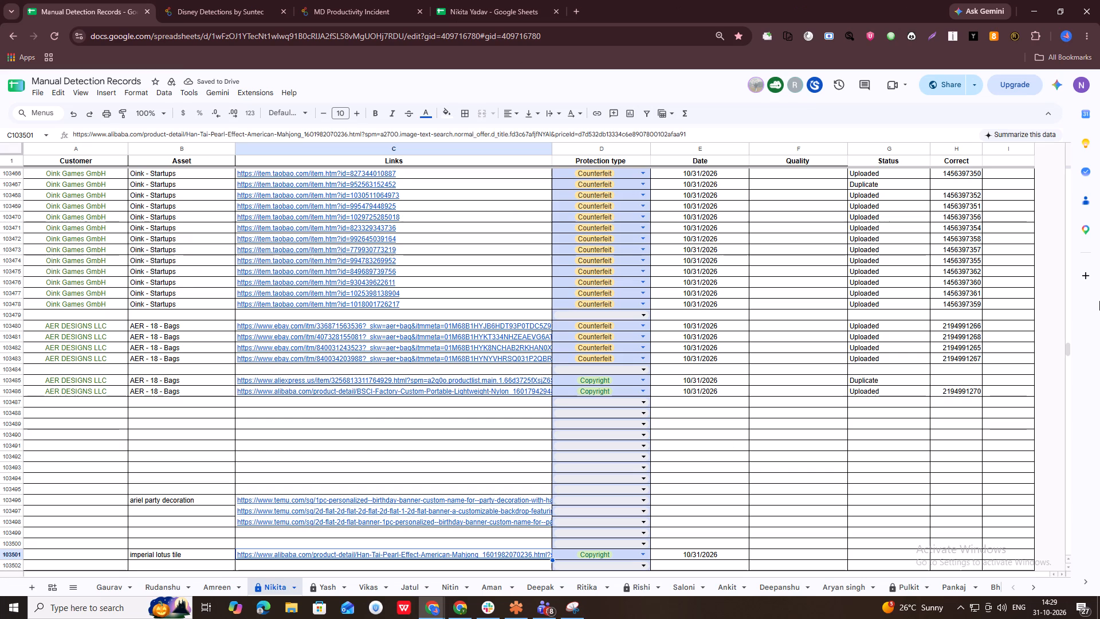
{"action": "key", "text": "Down"}
{"action": "key", "text": "ctrl+v"}
{"action": "key", "text": "Down"}
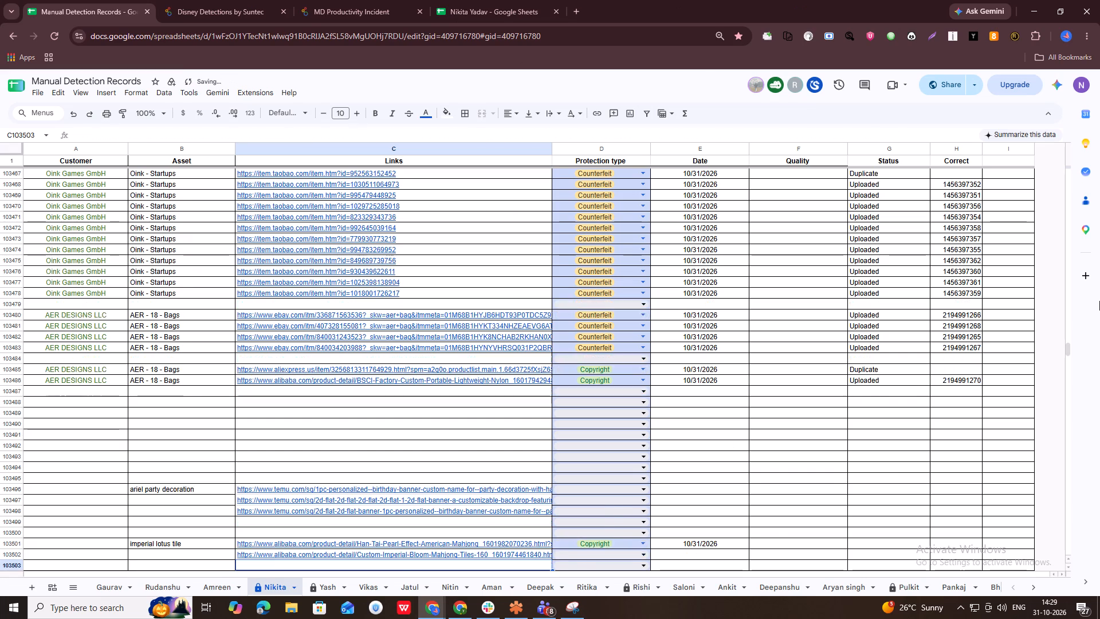
Copy the link of Alibaba's The Mahjere Bijou Tile Set Luxury Modern listing into Links cell C103503 of the Manual Detection Records sheet.
{"action": "key", "text": "alt+Tab"}
{"action": "key", "text": "Down"}
{"action": "scroll", "coordinate": [759, 363], "scroll_direction": "down", "scroll_amount": 3}
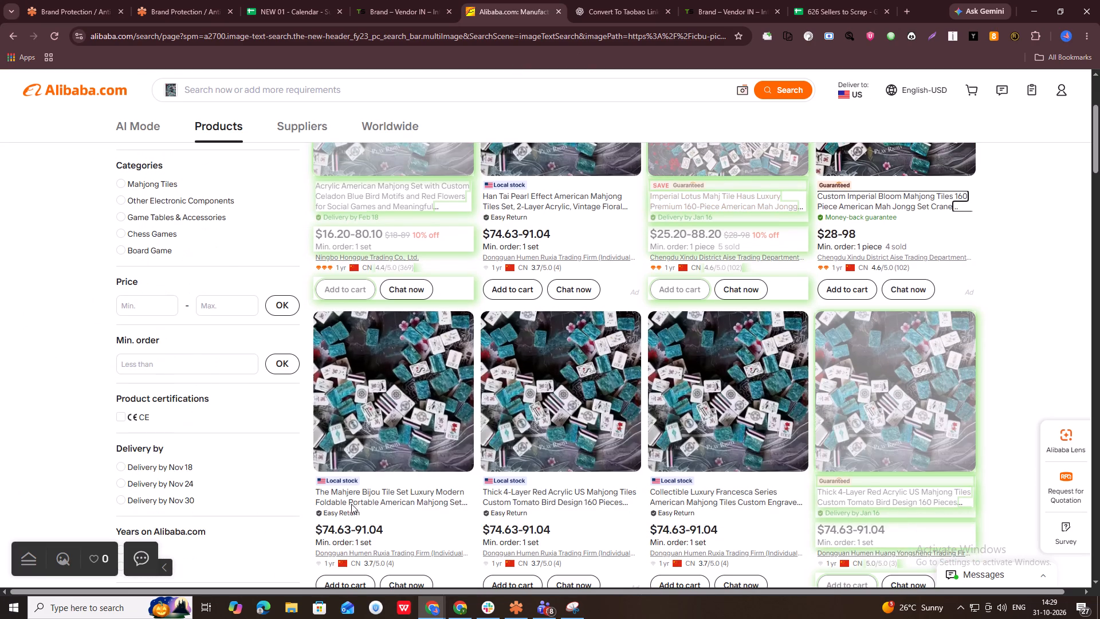
{"action": "right_click", "coordinate": [357, 489]}
{"action": "left_click", "coordinate": [399, 404]}
{"action": "key", "text": "alt+Tab"}
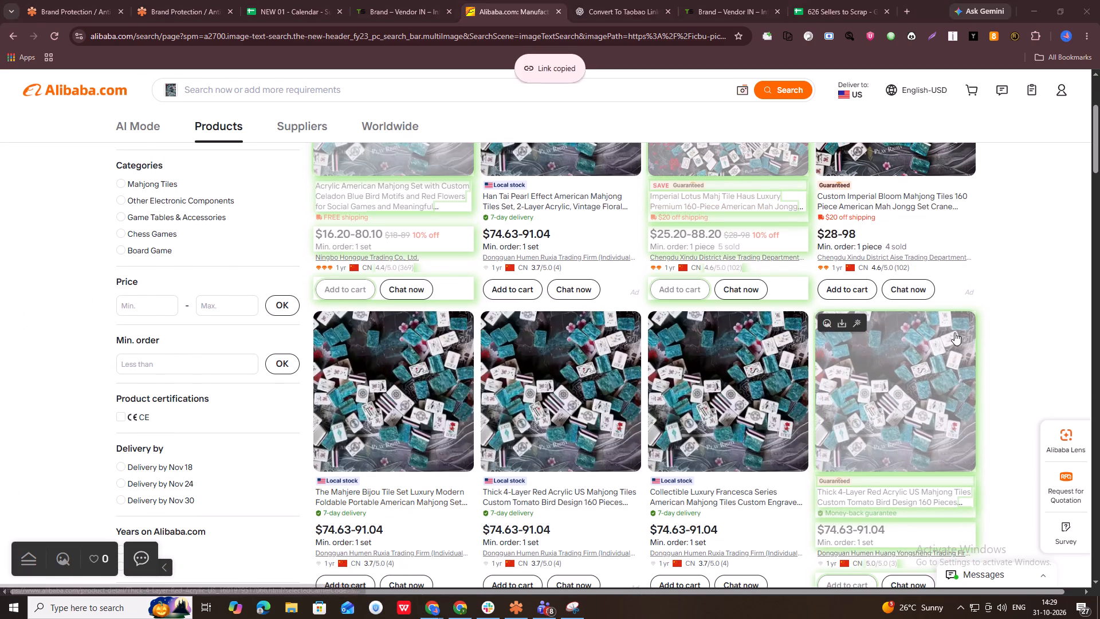
{"action": "key", "text": "ctrl+v"}
{"action": "key", "text": "Down"}
Copy the link of the unmarked Thick 4-Layer Red Acrylic US Mahjong Tiles listing from Dongguan Humen Ruxia into Links cell C103504.
{"action": "key", "text": "alt+Tab"}
{"action": "key", "text": "Right"}
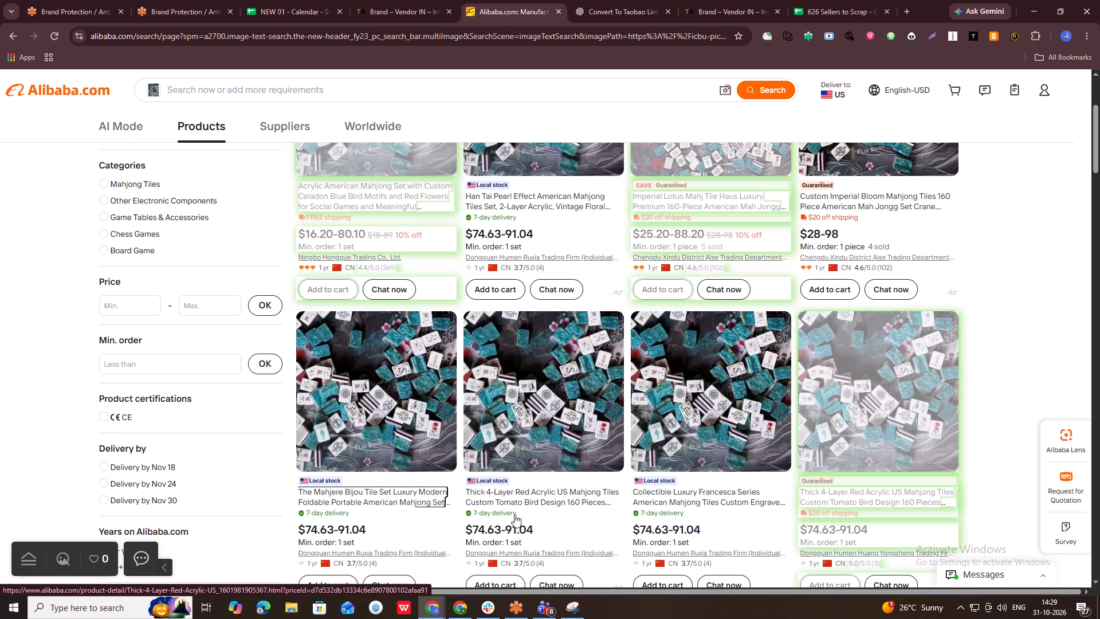
{"action": "right_click", "coordinate": [527, 498]}
{"action": "left_click", "coordinate": [573, 418]}
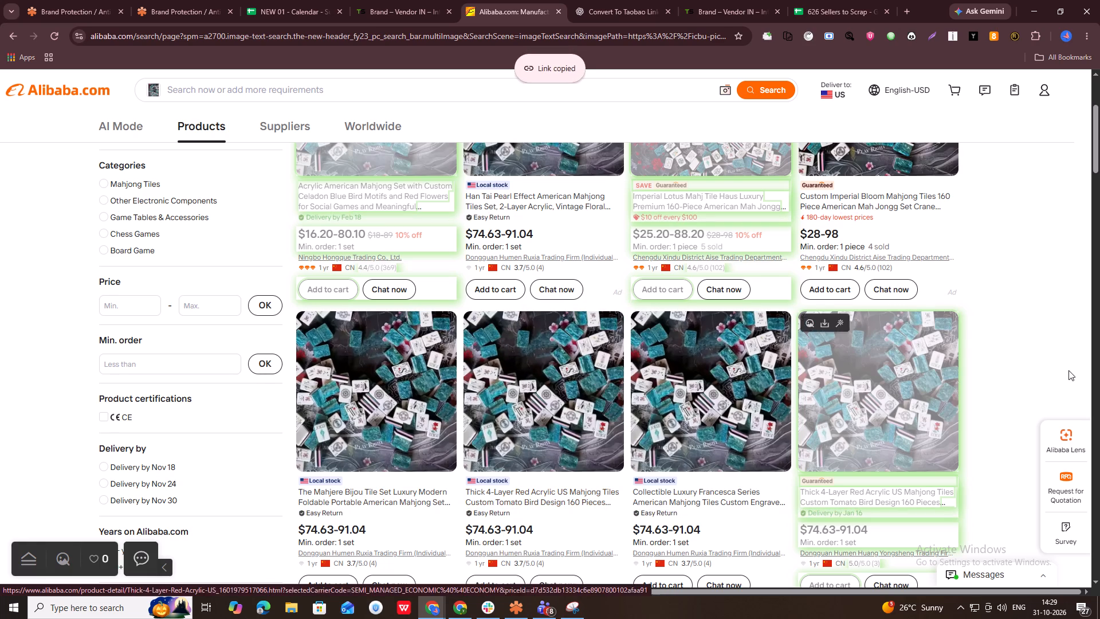
{"action": "key", "text": "alt+Tab"}
{"action": "key", "text": "ctrl+v"}
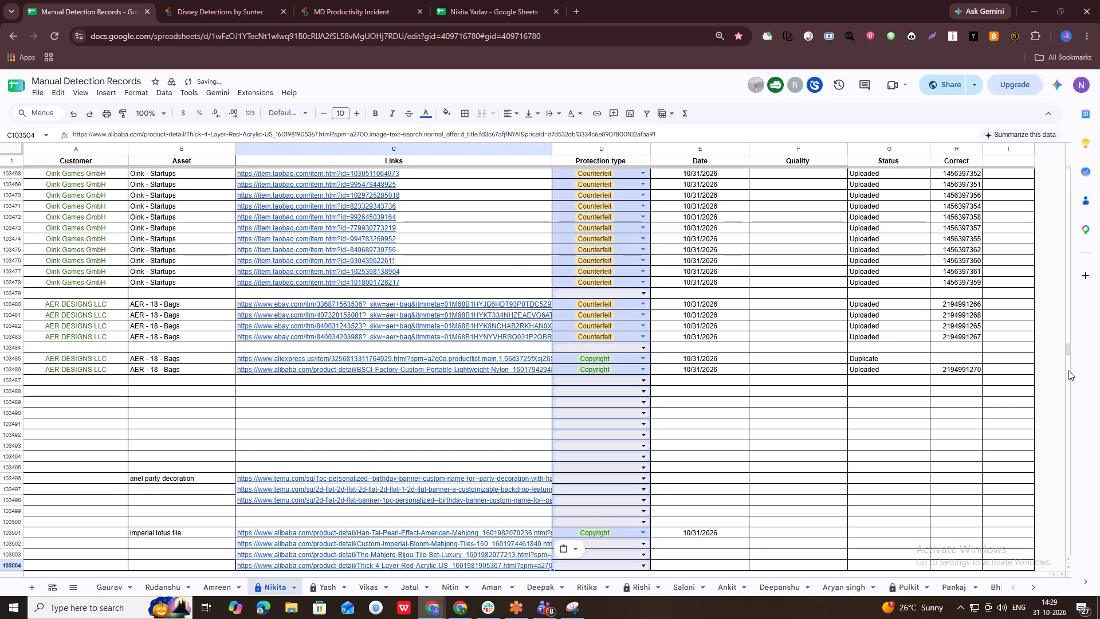
{"action": "key", "text": "Down"}
Copy the link of Alibaba's Collectible Luxury Francesca Series American Mahjong Tiles listing into Links cell C103505 of the detection sheet.
{"action": "key", "text": "alt+Tab"}
{"action": "key", "text": "Right"}
{"action": "right_click", "coordinate": [697, 495]}
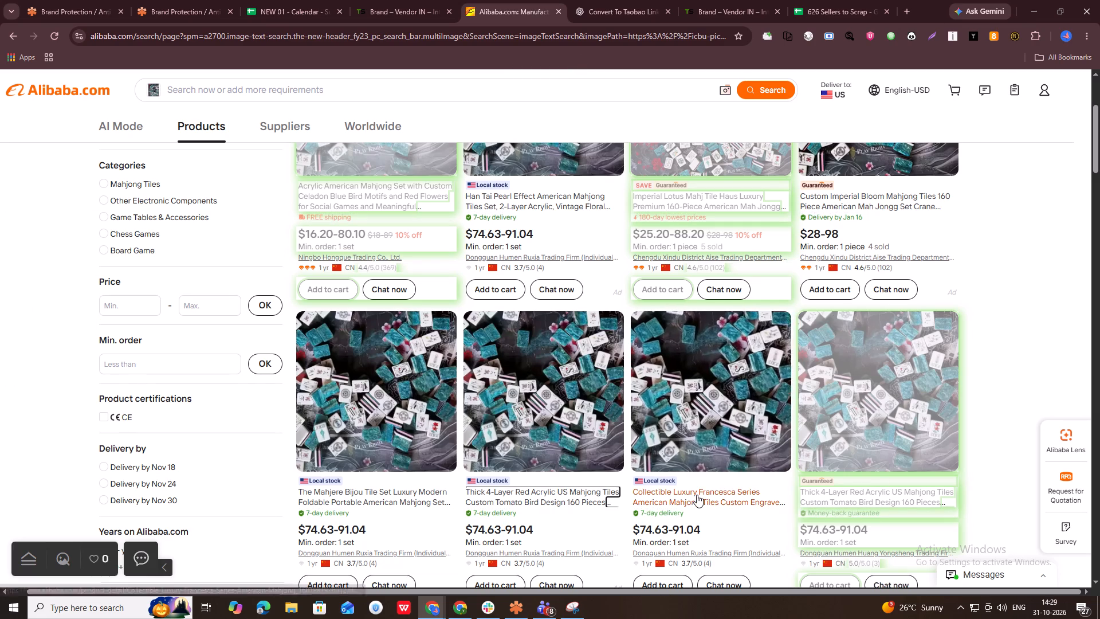
{"action": "left_click", "coordinate": [748, 413]}
{"action": "key", "text": "alt+Tab"}
{"action": "key", "text": "ctrl+v"}
{"action": "key", "text": "Down"}
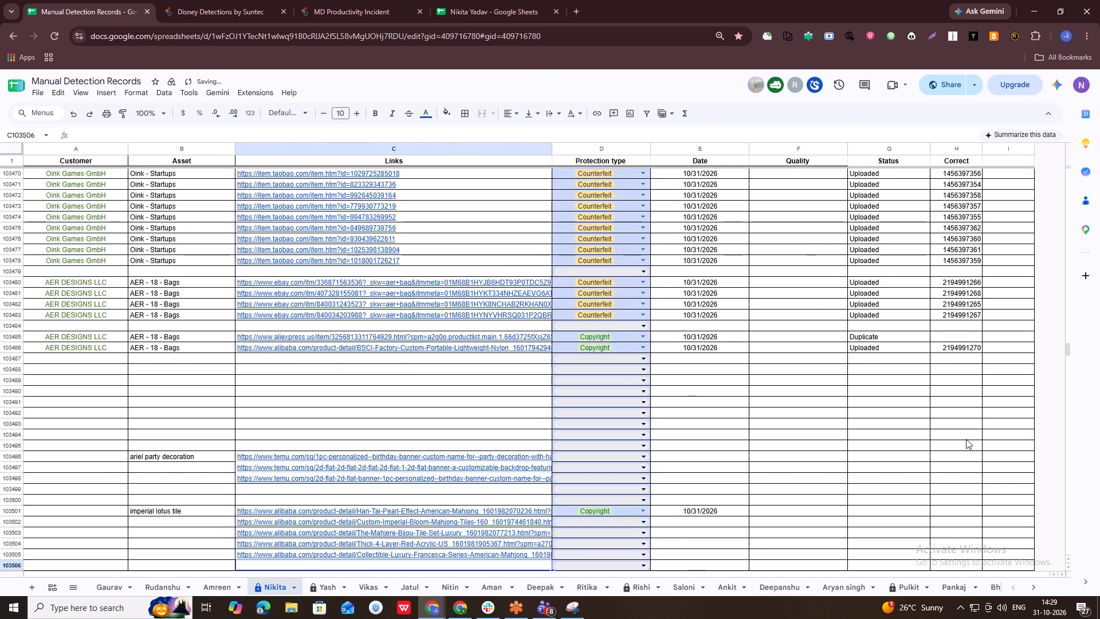
Copy the link of the unmarked Mahj Tile Imperial Lotus Luxury American Mahjong Set 160PCS listing into Links cell C103506.
{"action": "key", "text": "alt+Tab"}
{"action": "key", "text": "Down"}
{"action": "scroll", "coordinate": [762, 555], "scroll_direction": "down", "scroll_amount": 6}
{"action": "scroll", "coordinate": [865, 455], "scroll_direction": "down", "scroll_amount": 4}
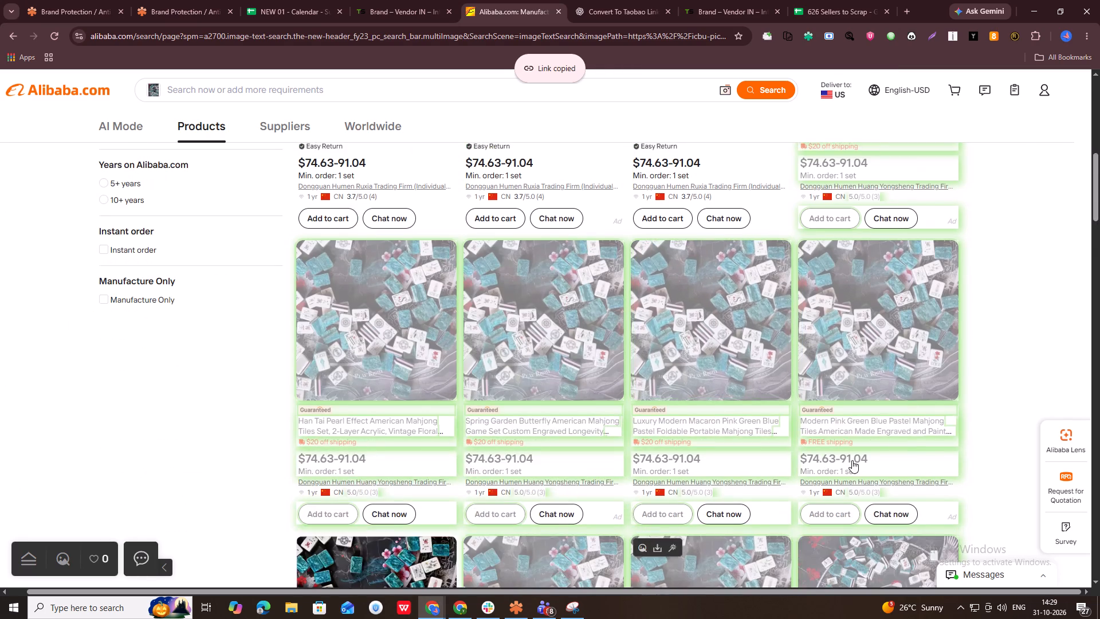
{"action": "right_click", "coordinate": [406, 491]}
{"action": "left_click", "coordinate": [483, 410]}
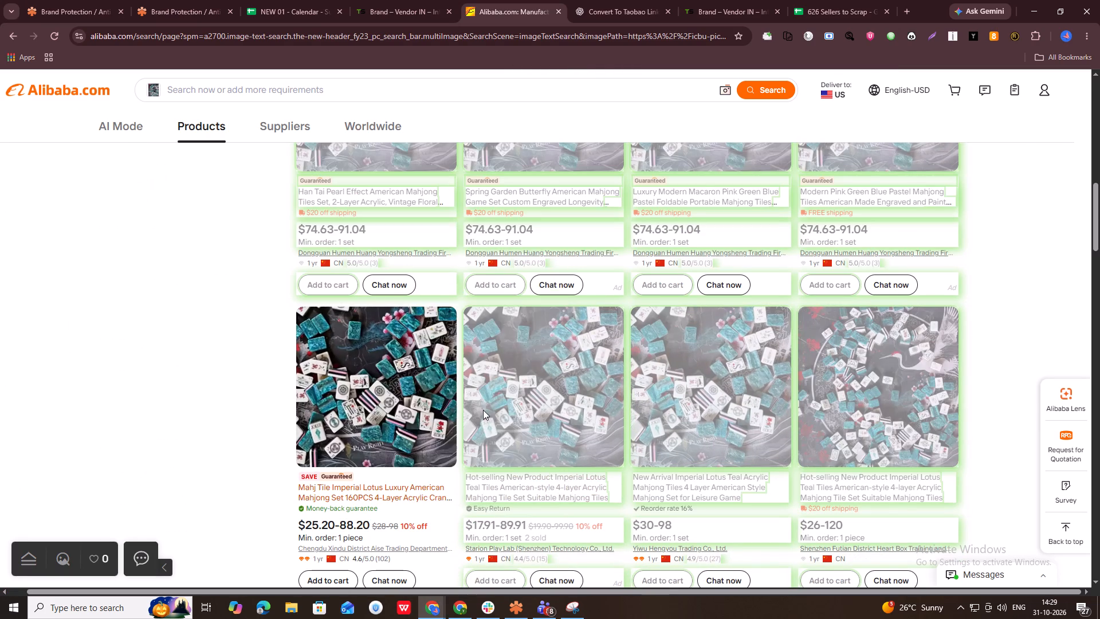
{"action": "key", "text": "alt+Tab"}
{"action": "key", "text": "ctrl+v"}
{"action": "key", "text": "Down"}
Copy the link of Shenzhen Zeyi Cheng Technology's Hot-selling New Product Imperial Lotus Teal Tiles listing into Links cell C103507.
{"action": "key", "text": "alt+Tab"}
{"action": "key", "text": "Down"}
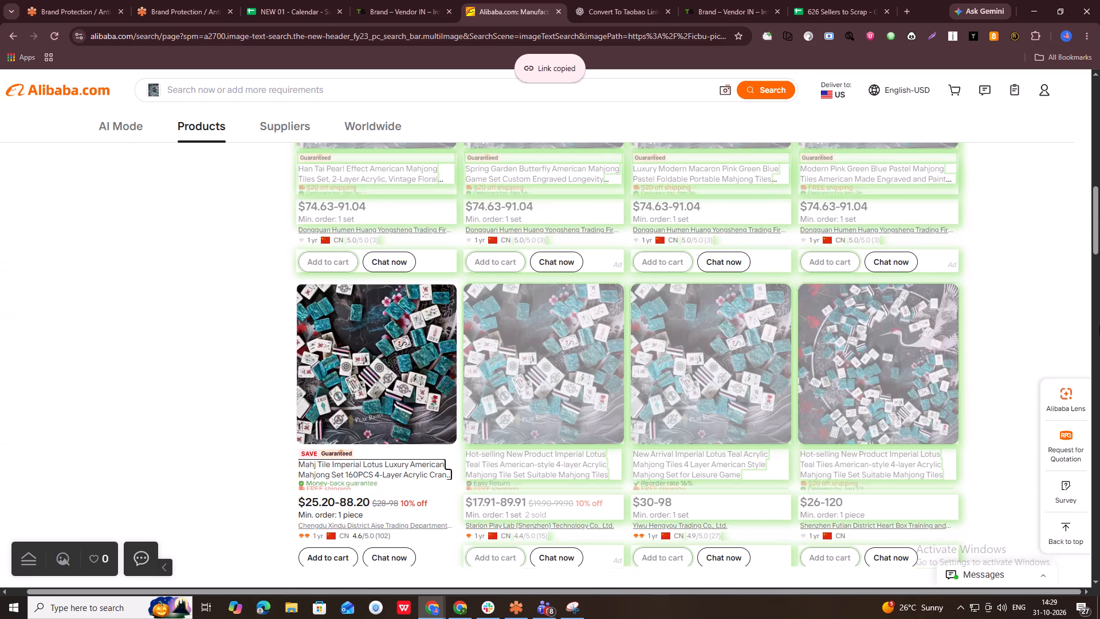
{"action": "scroll", "coordinate": [667, 351], "scroll_direction": "down", "scroll_amount": 5}
{"action": "right_click", "coordinate": [371, 481]}
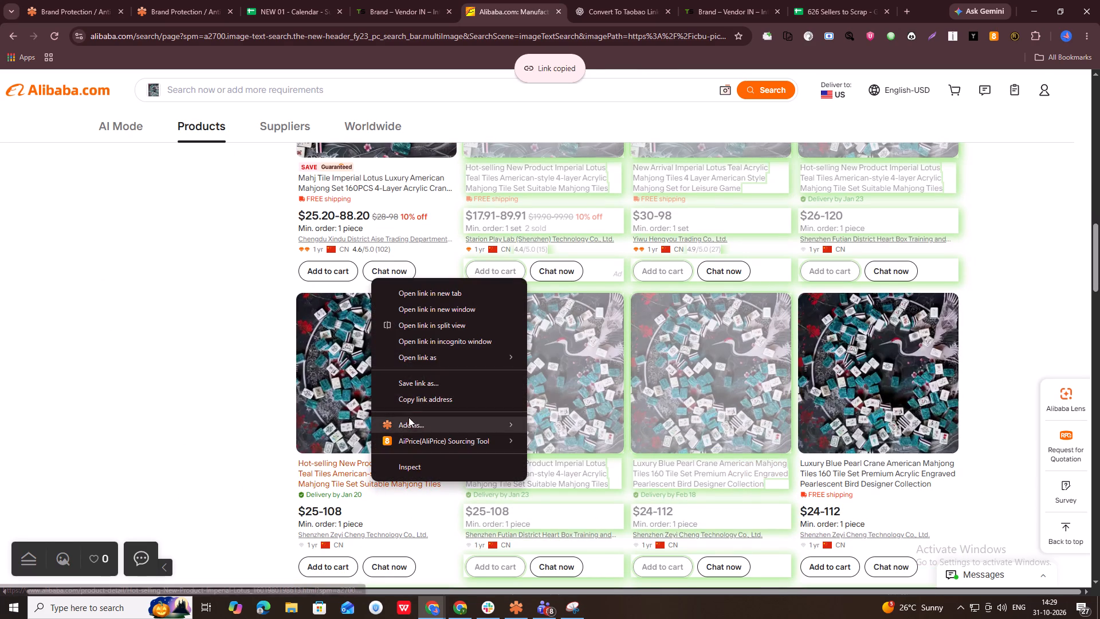
{"action": "left_click", "coordinate": [414, 395]}
{"action": "key", "text": "alt+Tab"}
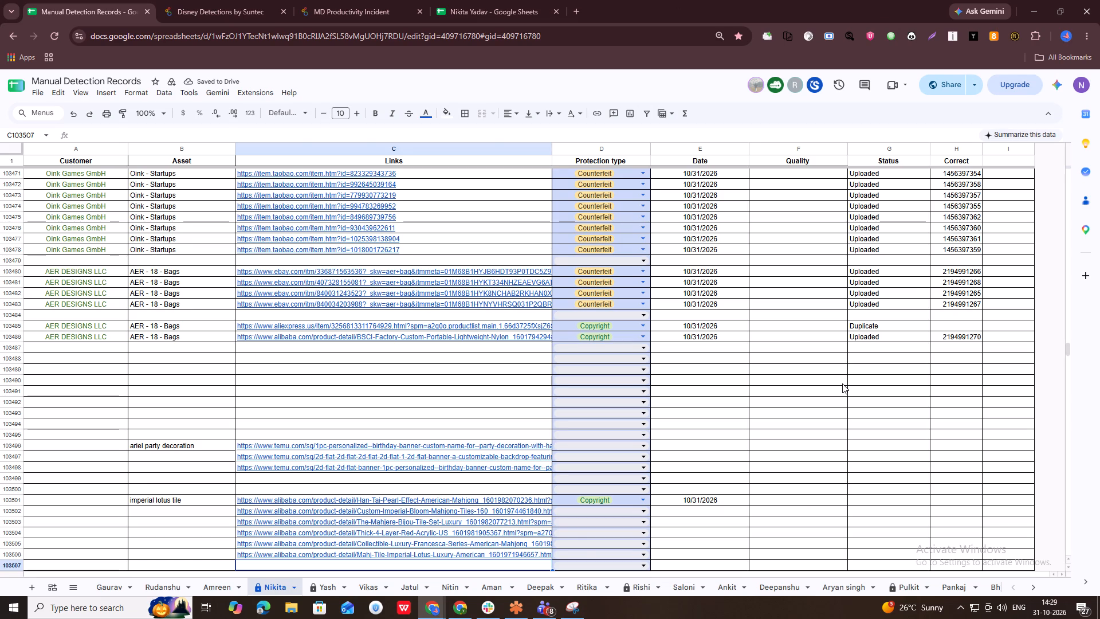
{"action": "key", "text": "ctrl+v"}
{"action": "key", "text": "Down"}
Copy the link of Shenzhen Zeyi Cheng Technology's unmarked Luxury Blue Pearl Crane American Mahjong Tiles listing into Links cell C103508.
{"action": "key", "text": "alt+Tab"}
{"action": "key", "text": "Right"}
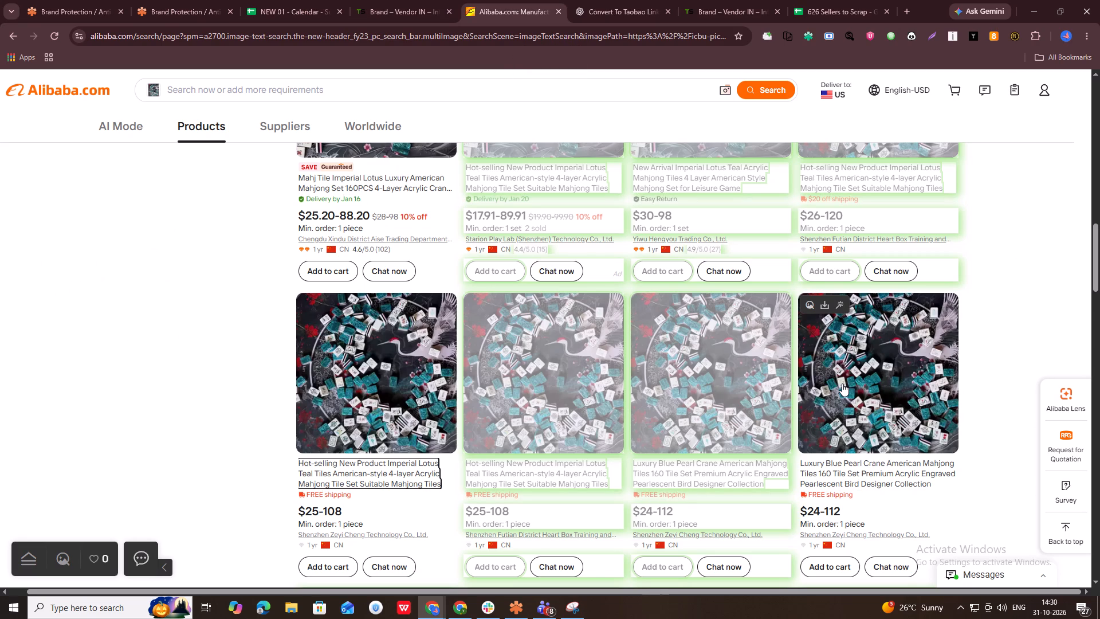
{"action": "right_click", "coordinate": [890, 468]}
{"action": "right_click", "coordinate": [892, 480]}
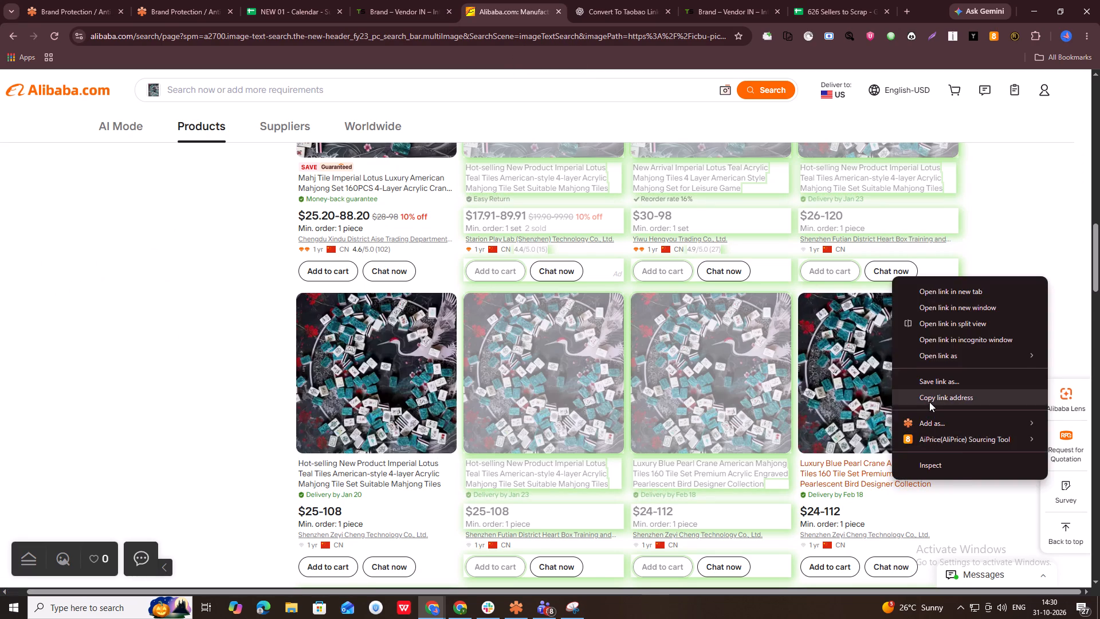
{"action": "left_click", "coordinate": [929, 402]}
{"action": "key", "text": "alt+Tab"}
{"action": "key", "text": "ctrl+v"}
{"action": "key", "text": "Down"}
Copy the link of Hangzhou Zenuo Youpin Technology's Hot-selling New Product Imperial Lotus Teal Tiles listing into Links cell C103509.
{"action": "key", "text": "alt+Tab"}
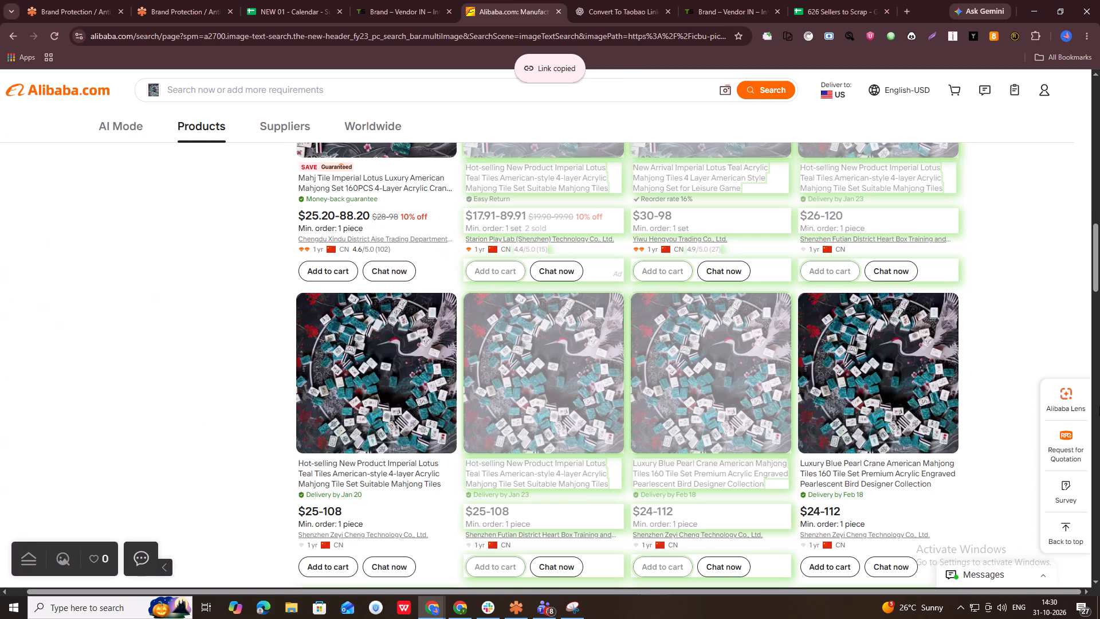
{"action": "key", "text": "Down"}
{"action": "scroll", "coordinate": [393, 571], "scroll_direction": "down", "scroll_amount": 5}
{"action": "scroll", "coordinate": [744, 384], "scroll_direction": "down", "scroll_amount": 5}
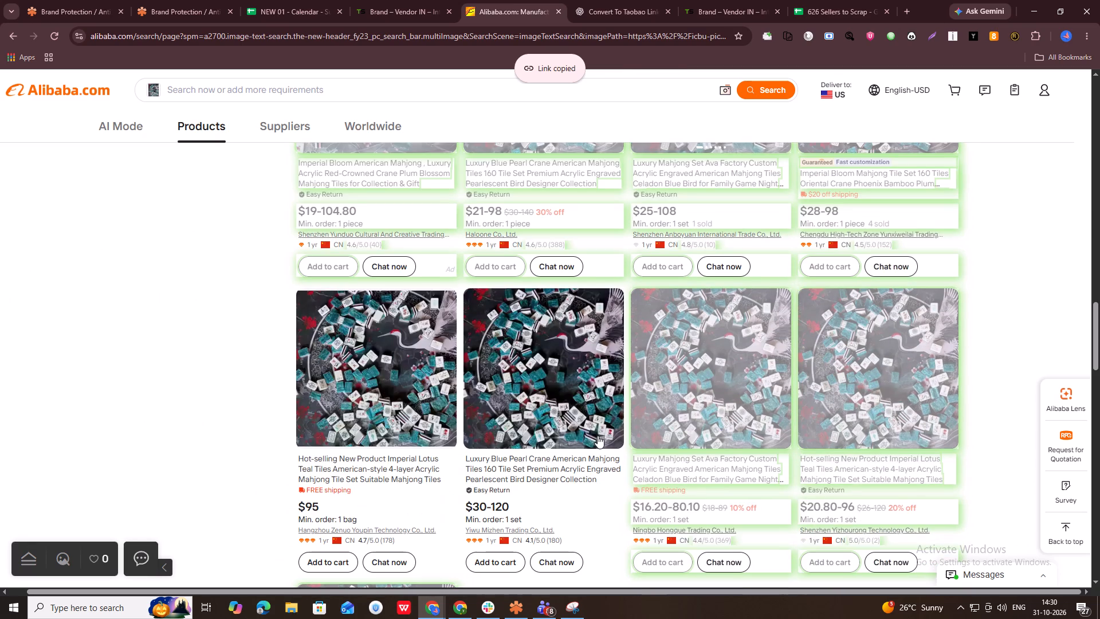
{"action": "right_click", "coordinate": [362, 476]}
{"action": "left_click", "coordinate": [402, 394]}
{"action": "key", "text": "alt+Tab"}
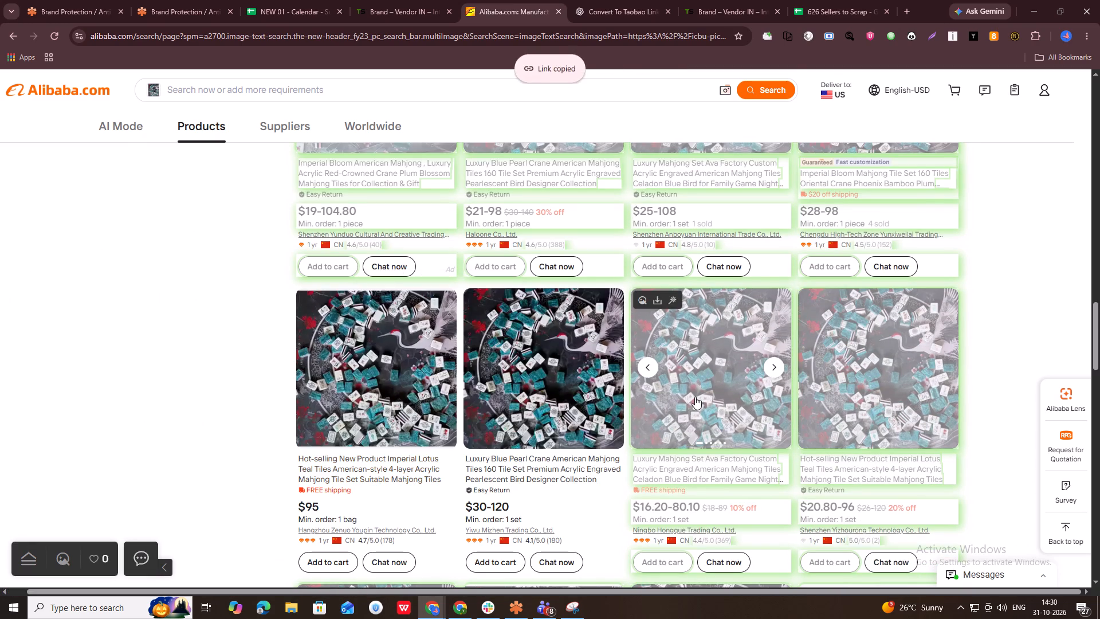
{"action": "key", "text": "ctrl+v"}
{"action": "key", "text": "Down"}
Copy the link of Yiwu Mizhen Trading's Luxury Blue Pearl Crane American Mahjong Tiles listing into Links cell C103510.
{"action": "key", "text": "alt+Tab"}
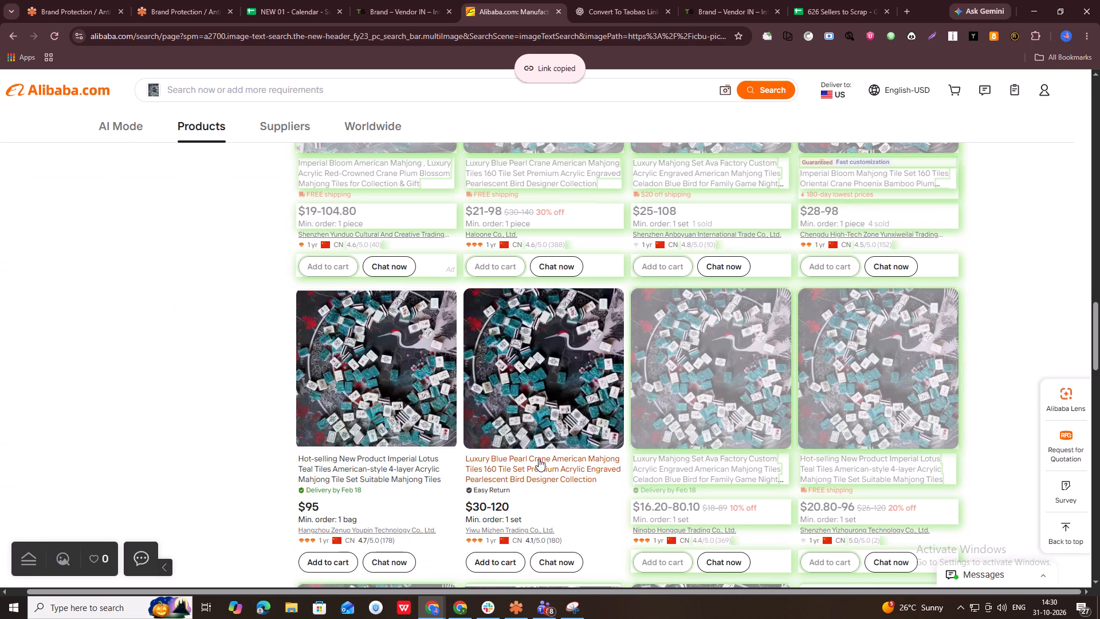
{"action": "right_click", "coordinate": [538, 456]}
{"action": "left_click", "coordinate": [598, 375]}
{"action": "key", "text": "alt+Tab"}
{"action": "key", "text": "ctrl+v"}
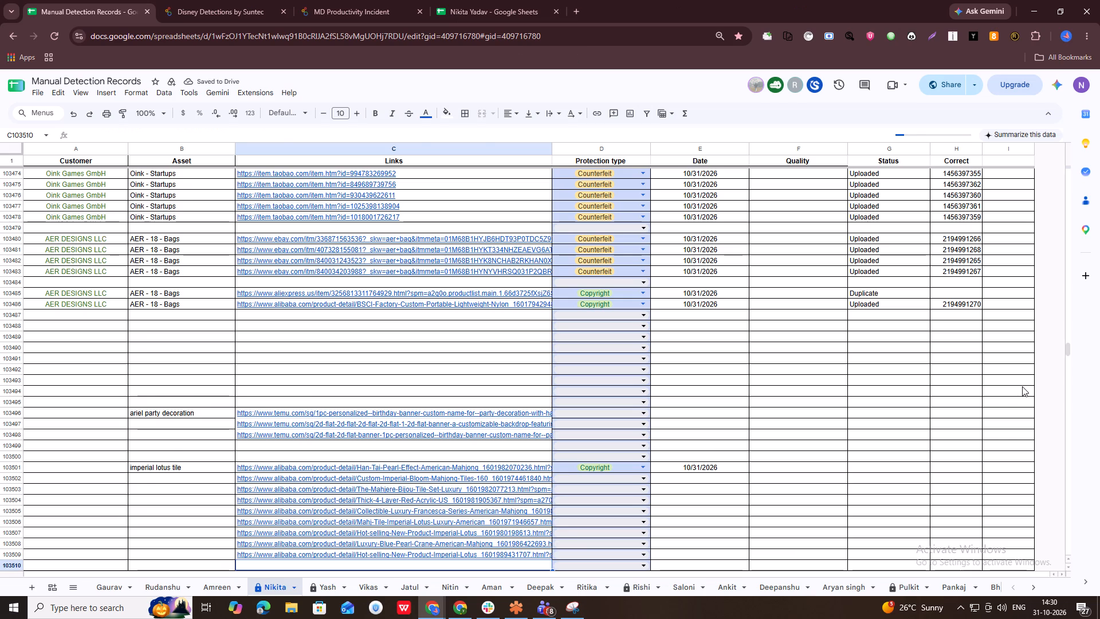
{"action": "key", "text": "Down"}
Copy the link of Shenzhen Zeyi Cheng Technology's Luxury Mahjong Set Ava Factory Custom listing into Links cell C103511.
{"action": "key", "text": "alt+Tab"}
{"action": "key", "text": "Down"}
{"action": "scroll", "coordinate": [741, 437], "scroll_direction": "down", "scroll_amount": 6}
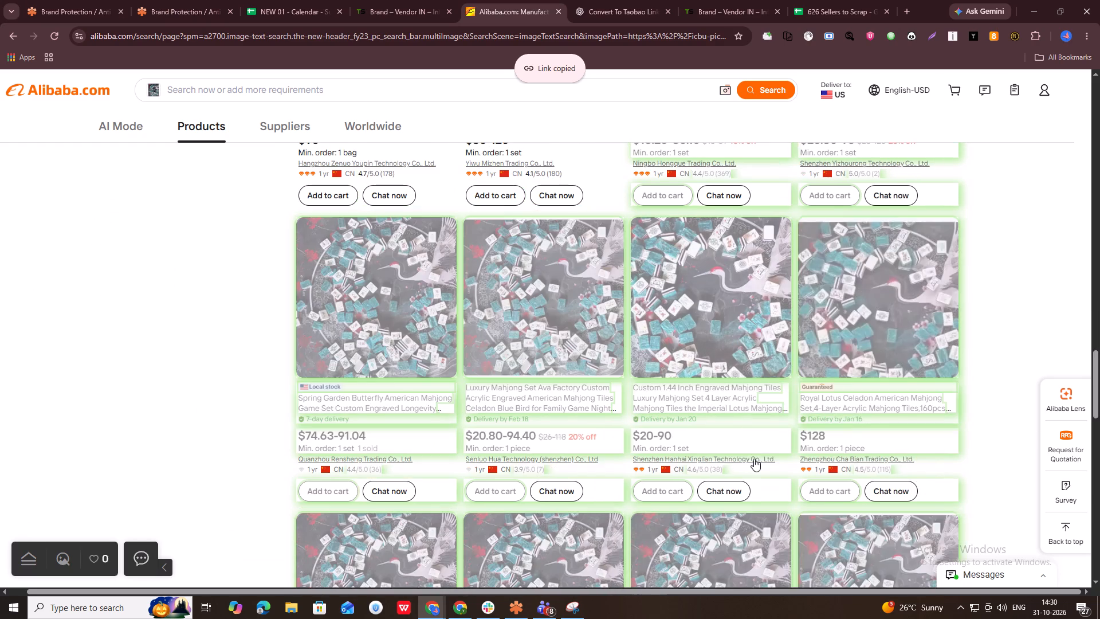
{"action": "scroll", "coordinate": [608, 503], "scroll_direction": "down", "scroll_amount": 12}
{"action": "right_click", "coordinate": [562, 306]}
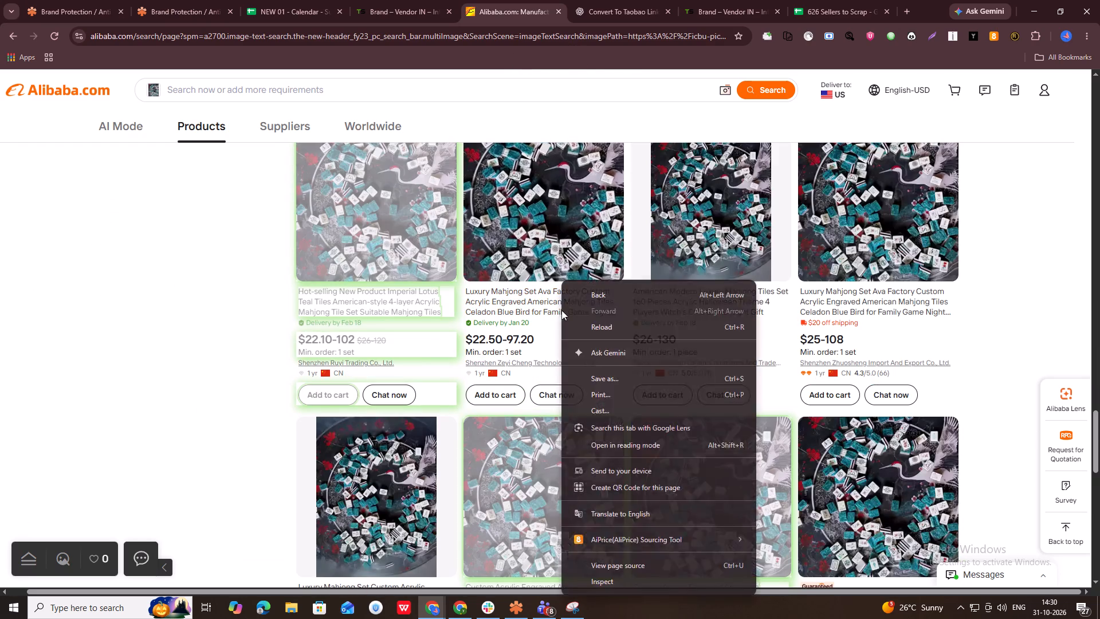
{"action": "right_click", "coordinate": [543, 299]}
{"action": "left_click", "coordinate": [565, 420]}
{"action": "key", "text": "alt+Tab"}
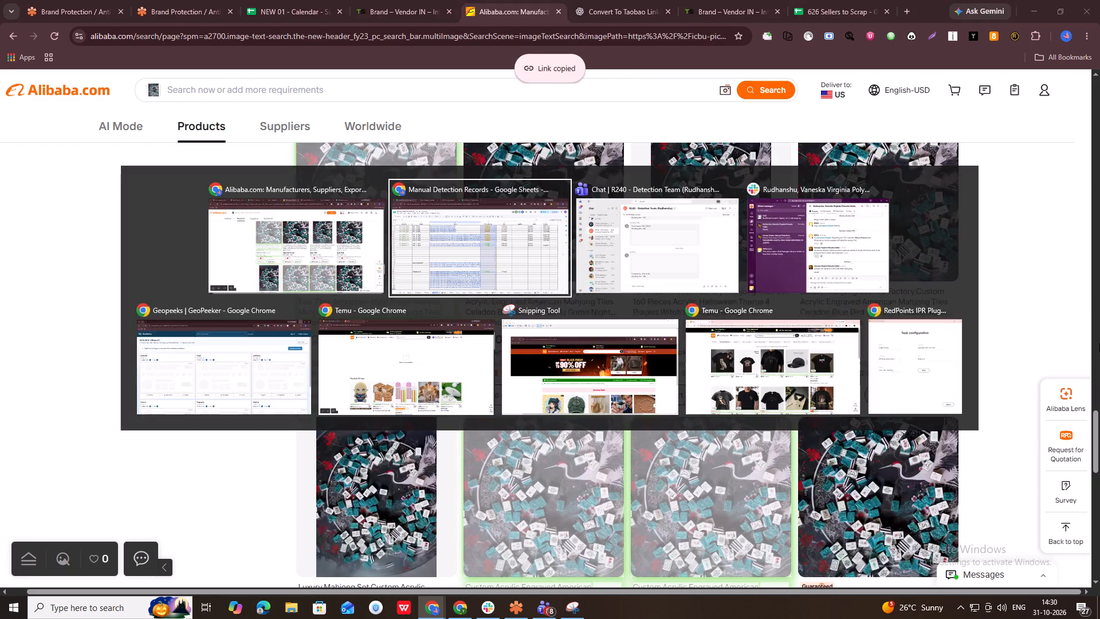
{"action": "key", "text": "ctrl+v"}
{"action": "key", "text": "Down"}
Copy the link of Alibaba's American Modern Luxury Mahjong Tiles Set 160 Pieces listing into Links cell C103512 of the detection sheet.
{"action": "key", "text": "alt+Tab"}
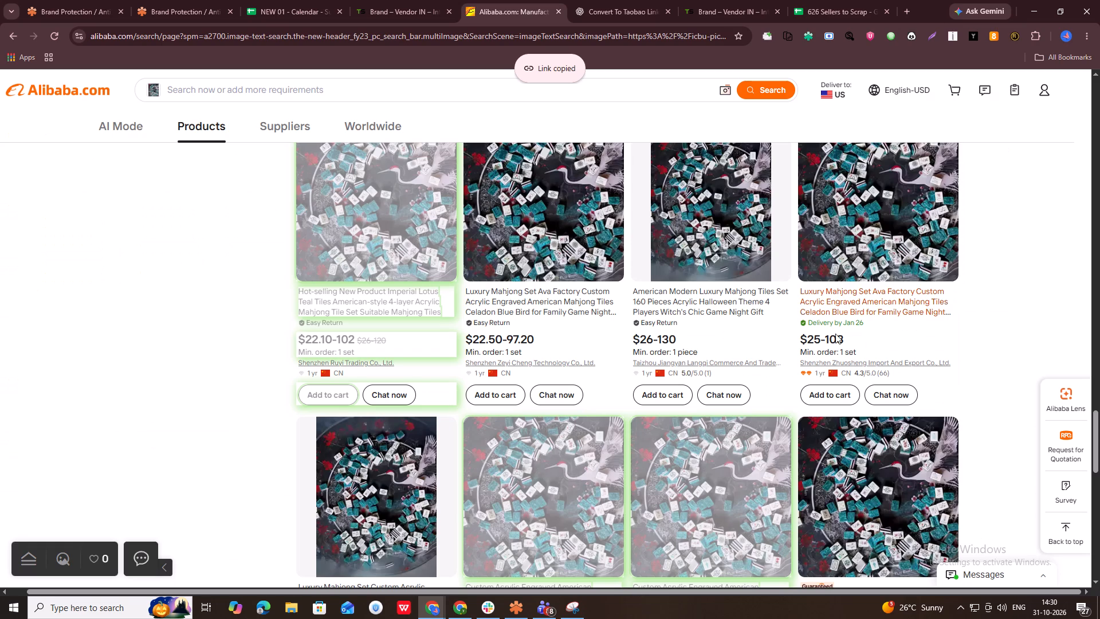
{"action": "right_click", "coordinate": [719, 304]}
{"action": "left_click", "coordinate": [758, 421]}
{"action": "key", "text": "alt+Tab"}
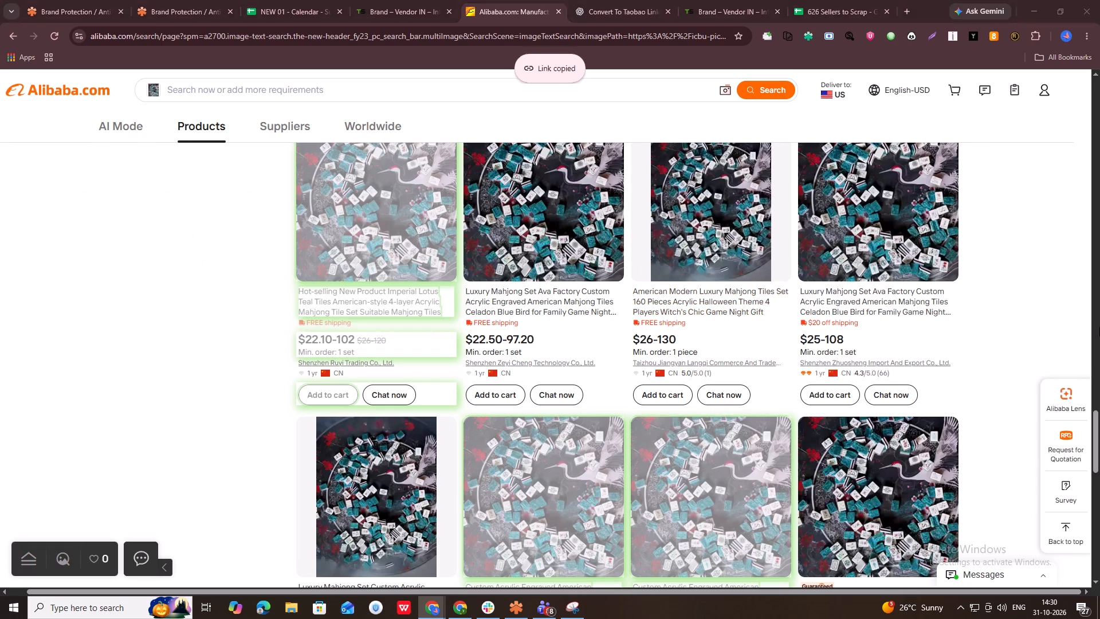
{"action": "key", "text": "ctrl+v"}
{"action": "key", "text": "Down"}
Copy the link of Shenzhen Zhuosheng Import And Export's Luxury Mahjong Set Ava Factory Custom listing into Links cell C103513.
{"action": "key", "text": "alt+Tab"}
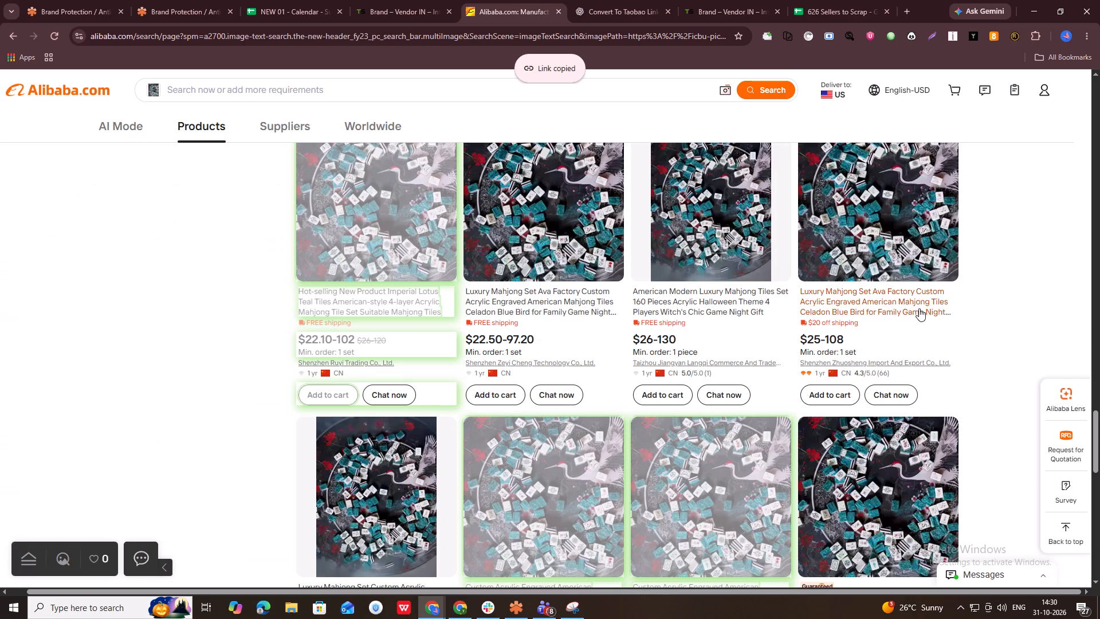
{"action": "right_click", "coordinate": [906, 305]}
{"action": "left_click", "coordinate": [928, 430]}
{"action": "key", "text": "alt+Tab"}
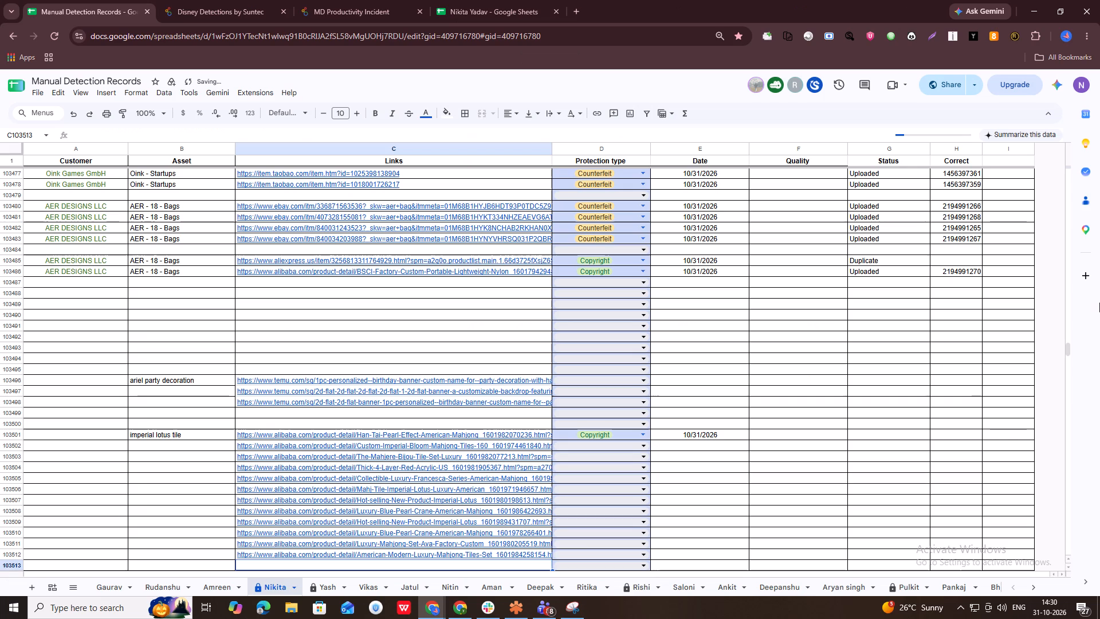
{"action": "key", "text": "ctrl+v"}
{"action": "key", "text": "Down"}
{"action": "key", "text": "alt+Tab"}
Copy the link of Beijing Xixrong Trading's Luxury Mahjong Set Custom Acrylic Engraved listing into Links cell C103514.
{"action": "scroll", "coordinate": [739, 316], "scroll_direction": "down", "scroll_amount": 4}
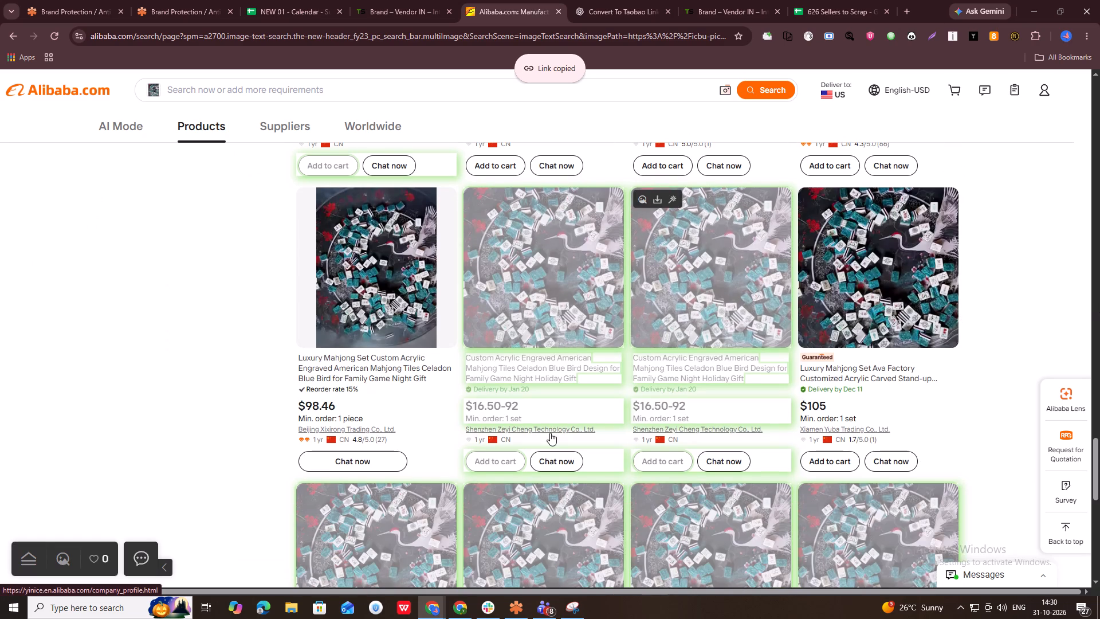
{"action": "right_click", "coordinate": [396, 375]}
{"action": "left_click", "coordinate": [424, 500]}
{"action": "key", "text": "alt+Tab"}
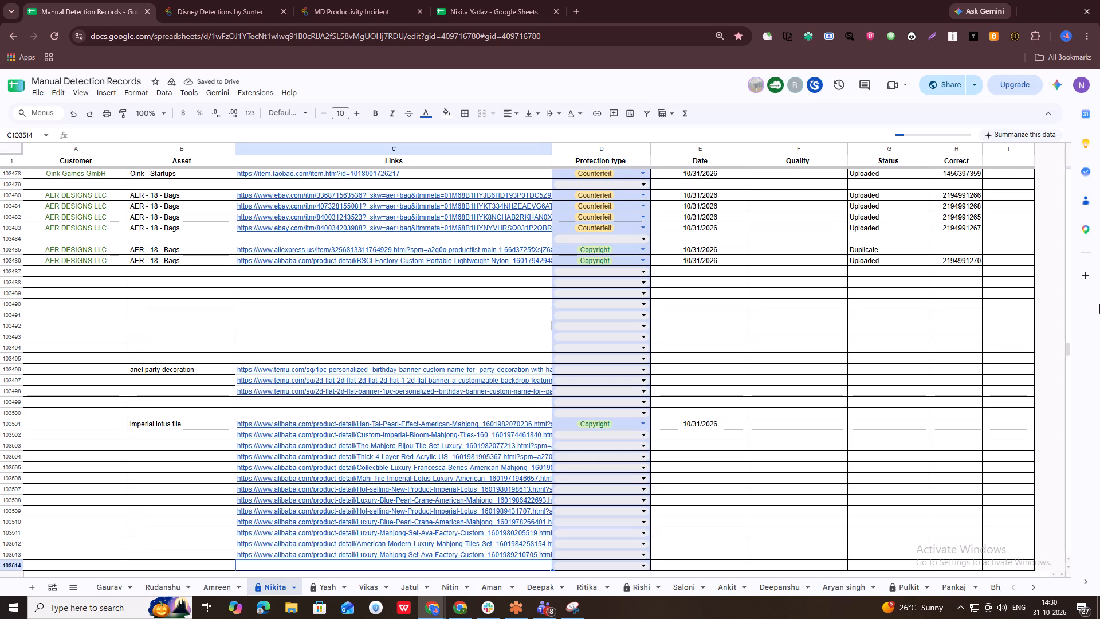
{"action": "key", "text": "ctrl+v"}
{"action": "key", "text": "Down"}
{"action": "key", "text": "alt+Tab"}
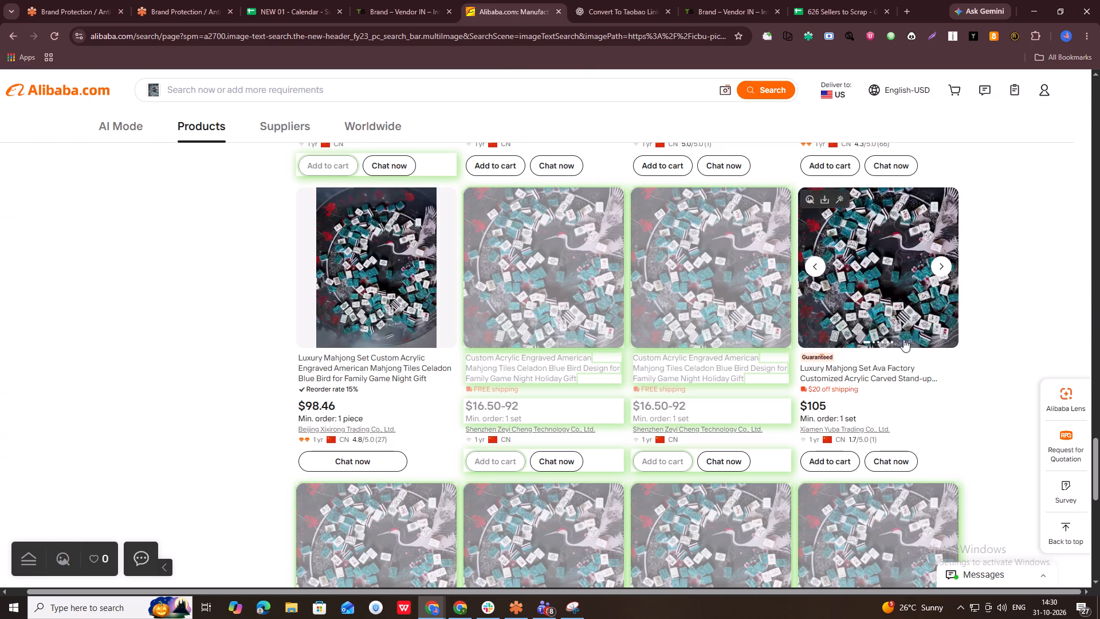
Copy the link of Xiamen Yuba Trading's Luxury Mahjong Set Ava Factory Customized Acrylic listing into Links cell C103515.
{"action": "right_click", "coordinate": [858, 375]}
{"action": "left_click", "coordinate": [892, 495]}
{"action": "key", "text": "alt+Tab"}
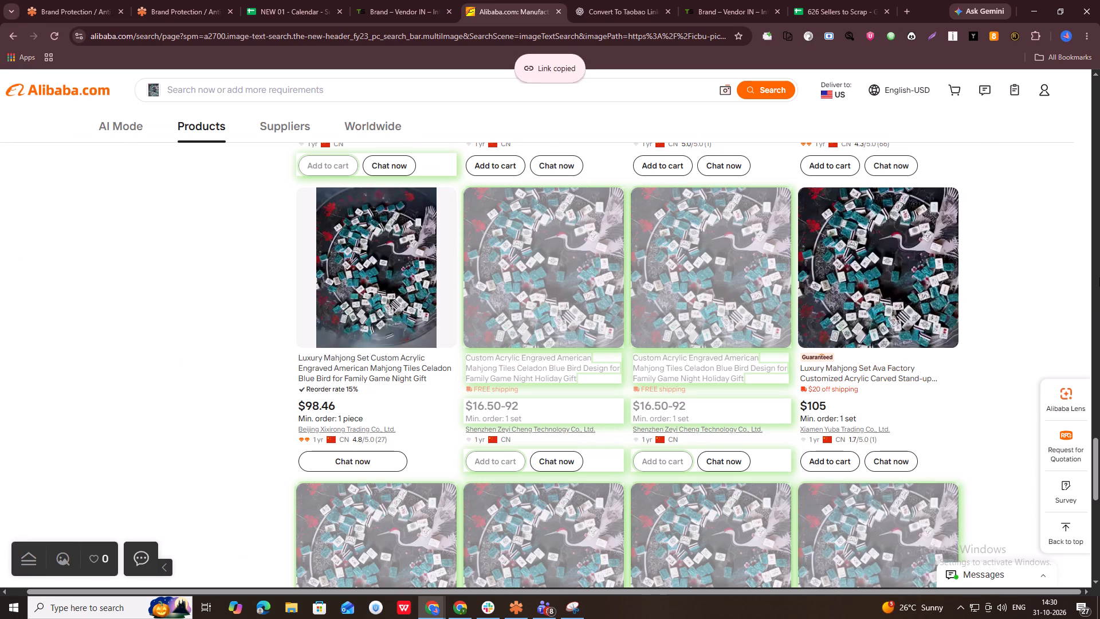
{"action": "key", "text": "ctrl+v"}
{"action": "key", "text": "Down"}
{"action": "key", "text": "alt+Tab"}
Load another page of Alibaba image-search results for the mahjong tiles.
{"action": "key", "text": "Down"}
{"action": "scroll", "coordinate": [973, 301], "scroll_direction": "down", "scroll_amount": 2}
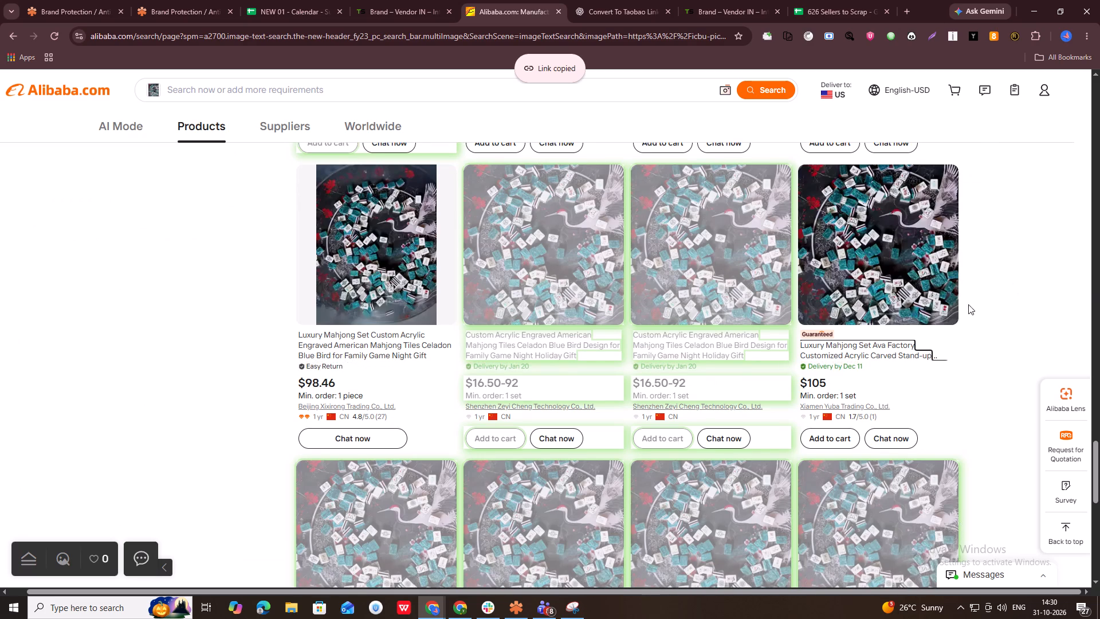
{"action": "scroll", "coordinate": [968, 304], "scroll_direction": "down", "scroll_amount": 4}
{"action": "left_click", "coordinate": [598, 447]}
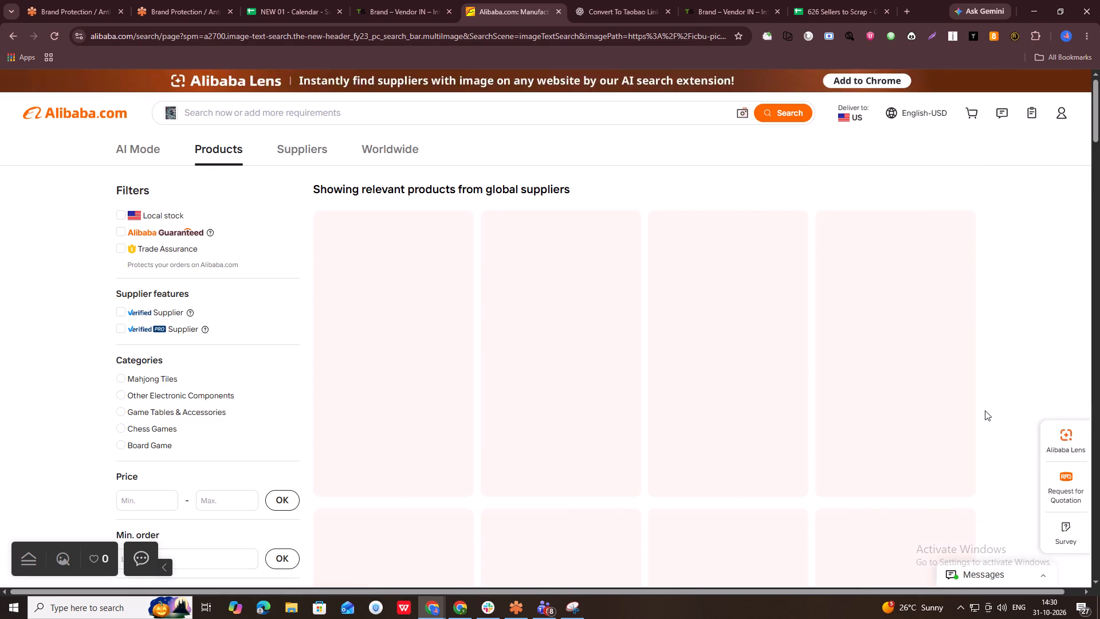
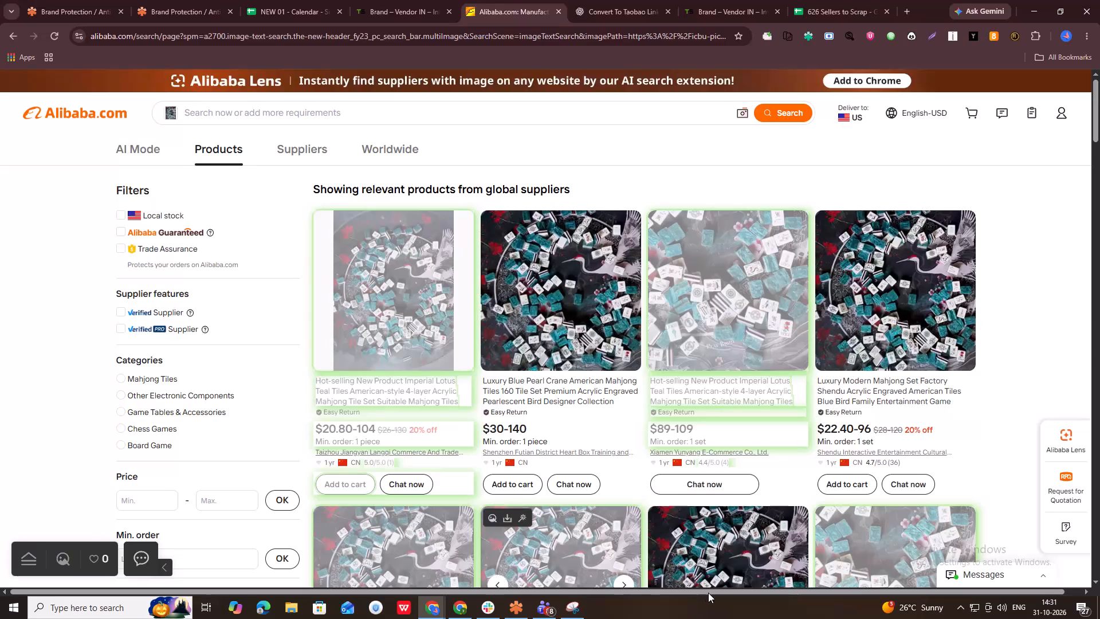
Copy the link of Shenzhen Futian District Heart Box Training's Luxury Blue Pearl Crane American Mahjong Tiles listing into Links cell C103516.
{"action": "key", "text": "Right"}
{"action": "right_click", "coordinate": [563, 401]}
{"action": "left_click", "coordinate": [603, 318]}
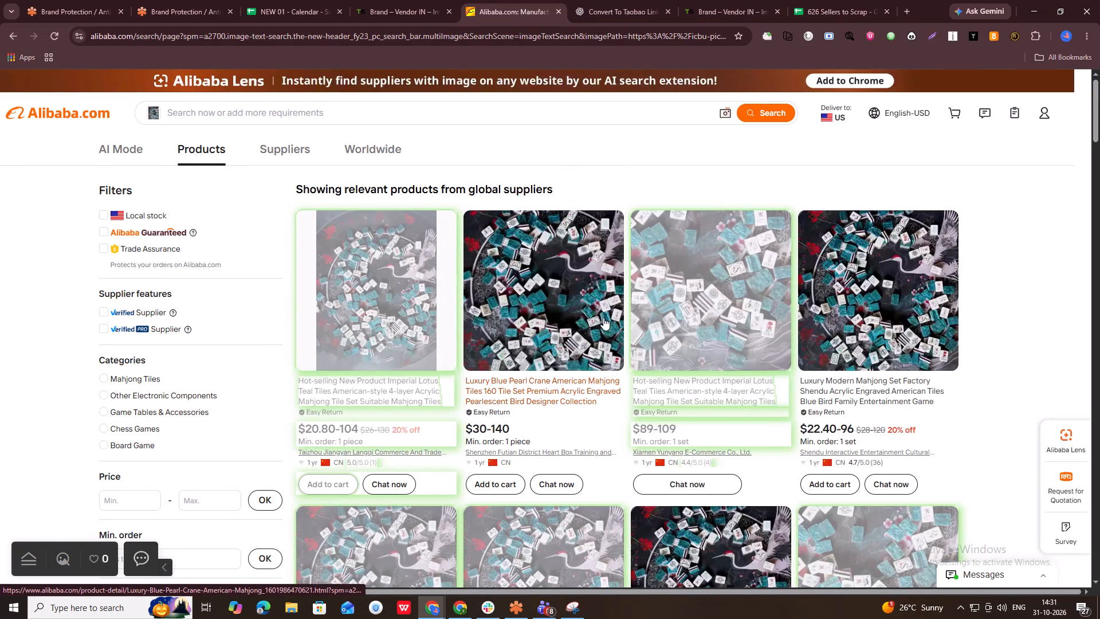
{"action": "key", "text": "alt+Tab"}
{"action": "key", "text": "ctrl+v"}
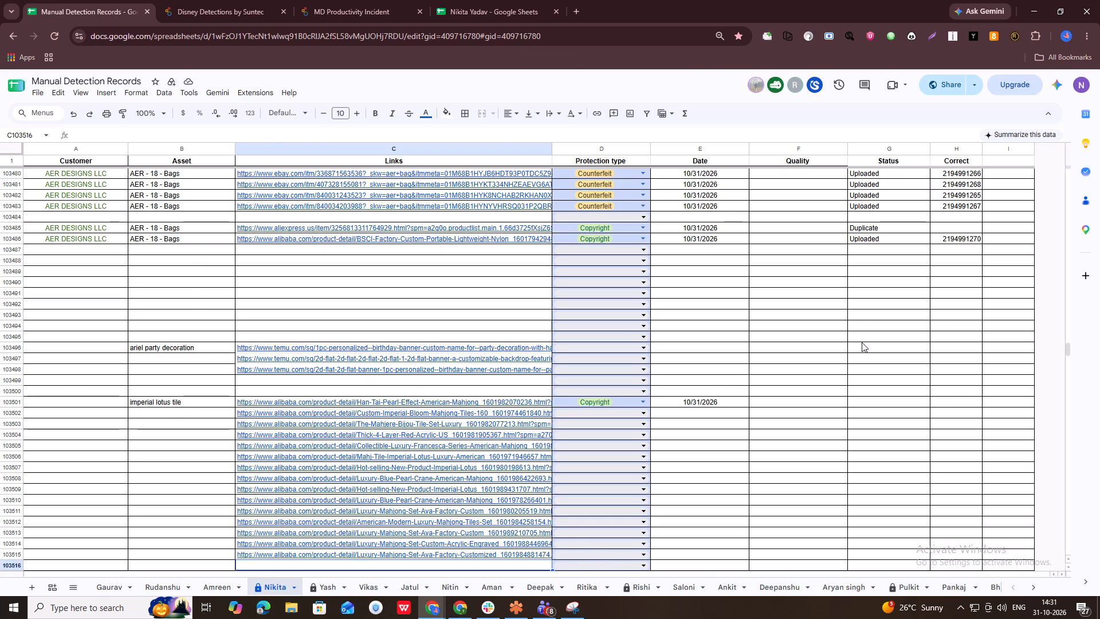
{"action": "key", "text": "Down"}
Copy the link of Shendu Interactive Entertainment Cultural's Luxury Modern Mahjong Set Factory Shendu listing into Links cell C103517.
{"action": "key", "text": "alt+Tab"}
{"action": "key", "text": "Right"}
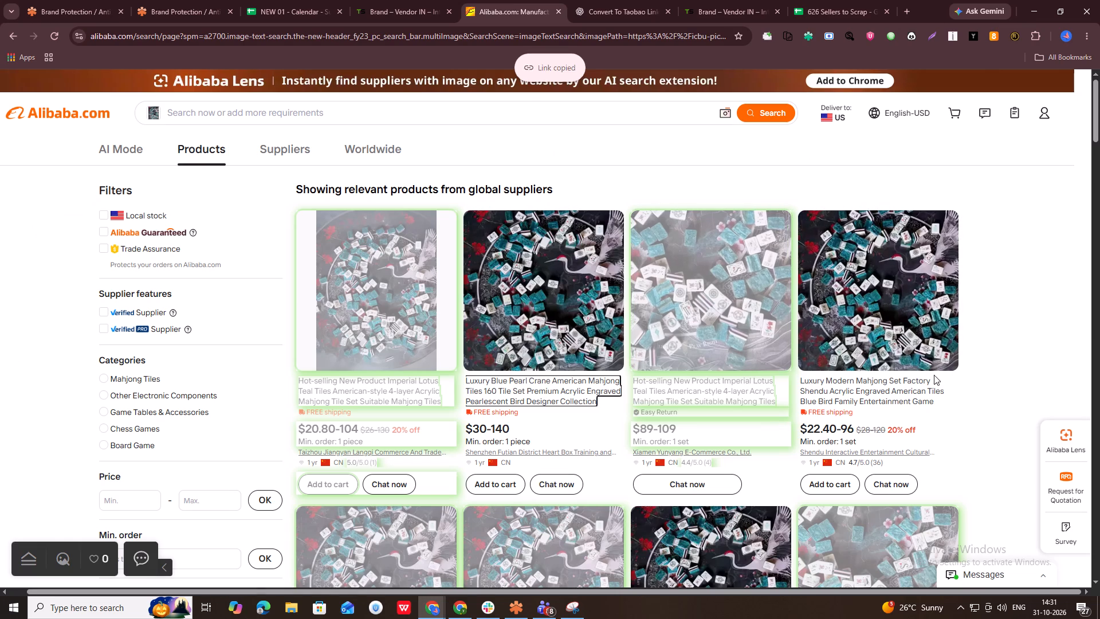
{"action": "right_click", "coordinate": [885, 393]}
{"action": "left_click", "coordinate": [944, 313]}
{"action": "key", "text": "alt+Tab"}
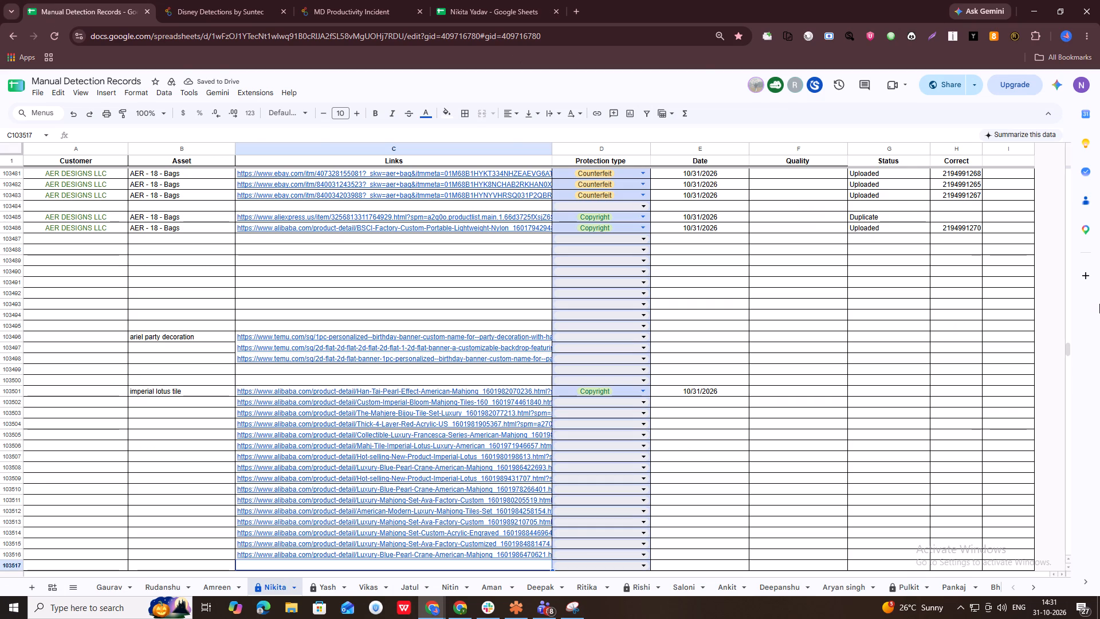
{"action": "key", "text": "ctrl+v"}
{"action": "key", "text": "Down"}
Copy the link of Shenzhen Erming Trading's Hot-selling New Product Imperial Lotus Teal Tiles listing into Links cell C103518.
{"action": "key", "text": "alt+Tab"}
{"action": "key", "text": "Down"}
{"action": "scroll", "coordinate": [799, 369], "scroll_direction": "down", "scroll_amount": 5}
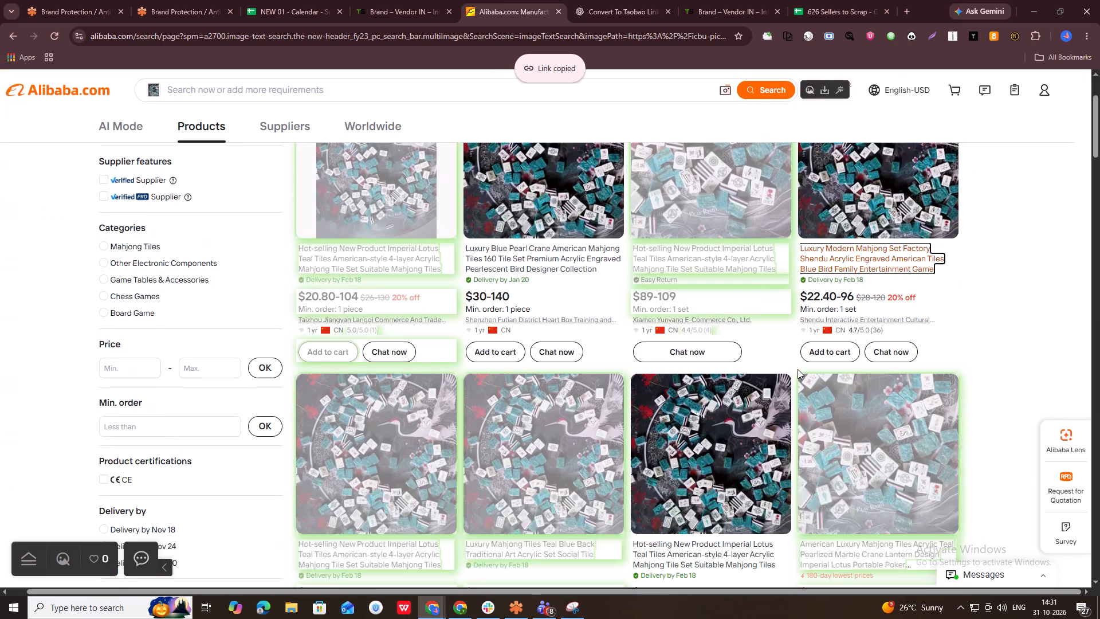
{"action": "right_click", "coordinate": [712, 381]}
{"action": "left_click", "coordinate": [753, 502]}
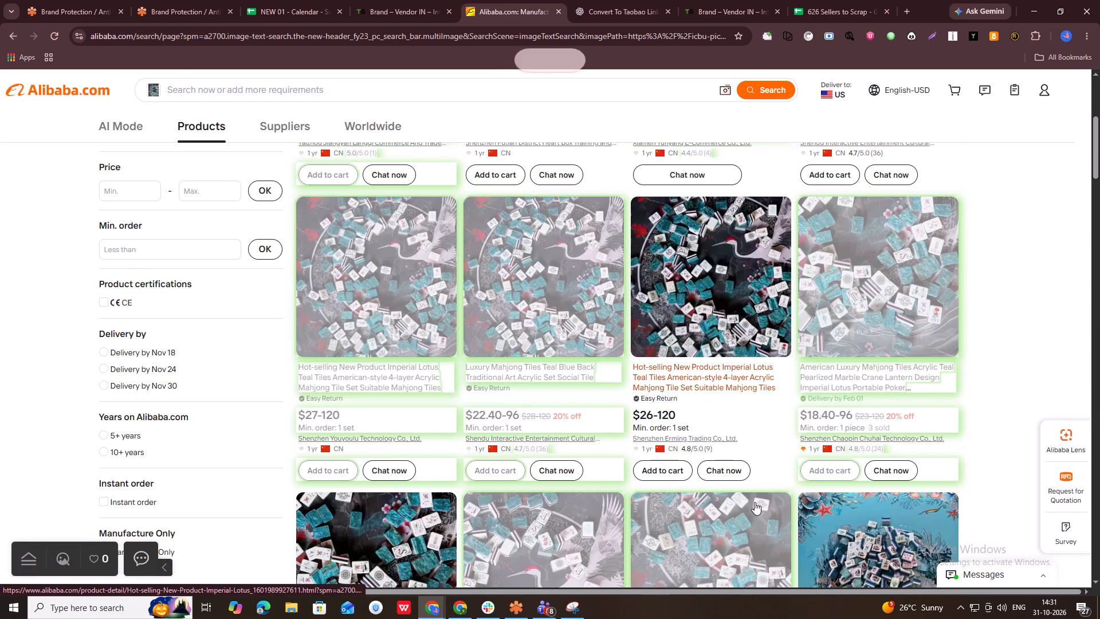
{"action": "key", "text": "alt+Tab"}
{"action": "key", "text": "ctrl+v"}
{"action": "key", "text": "Down"}
Copy the link of Qingdao Future Ultimate Innovation Technology's PERF Custom Link Modern Luxury Celadon listing into Links cell C103519.
{"action": "key", "text": "alt+Tab"}
{"action": "key", "text": "Down"}
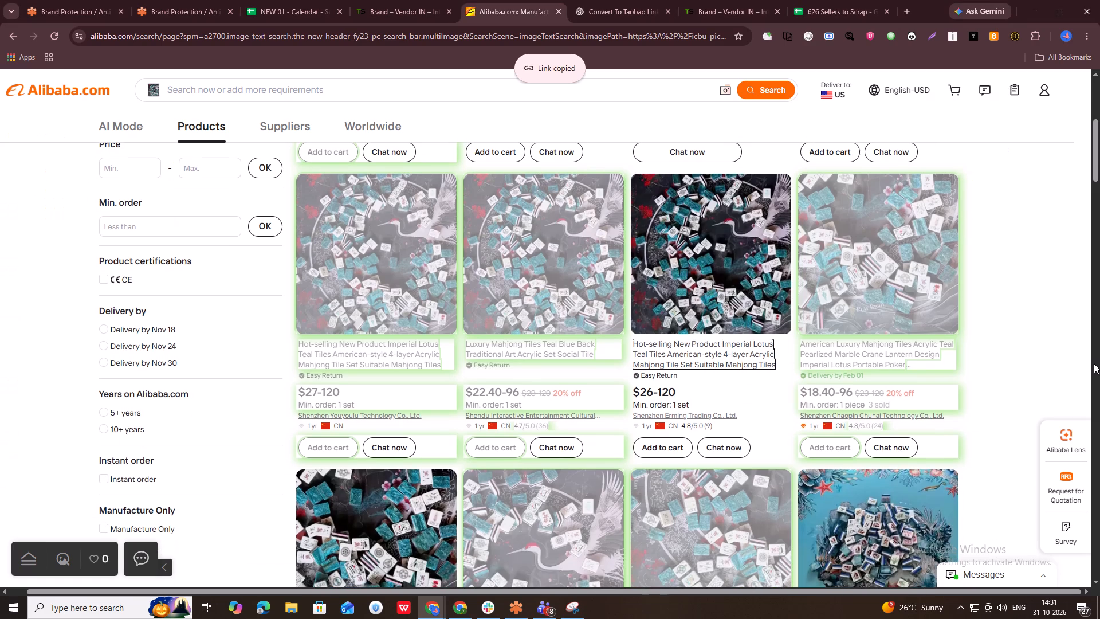
{"action": "scroll", "coordinate": [705, 456], "scroll_direction": "down", "scroll_amount": 4}
{"action": "right_click", "coordinate": [370, 424]}
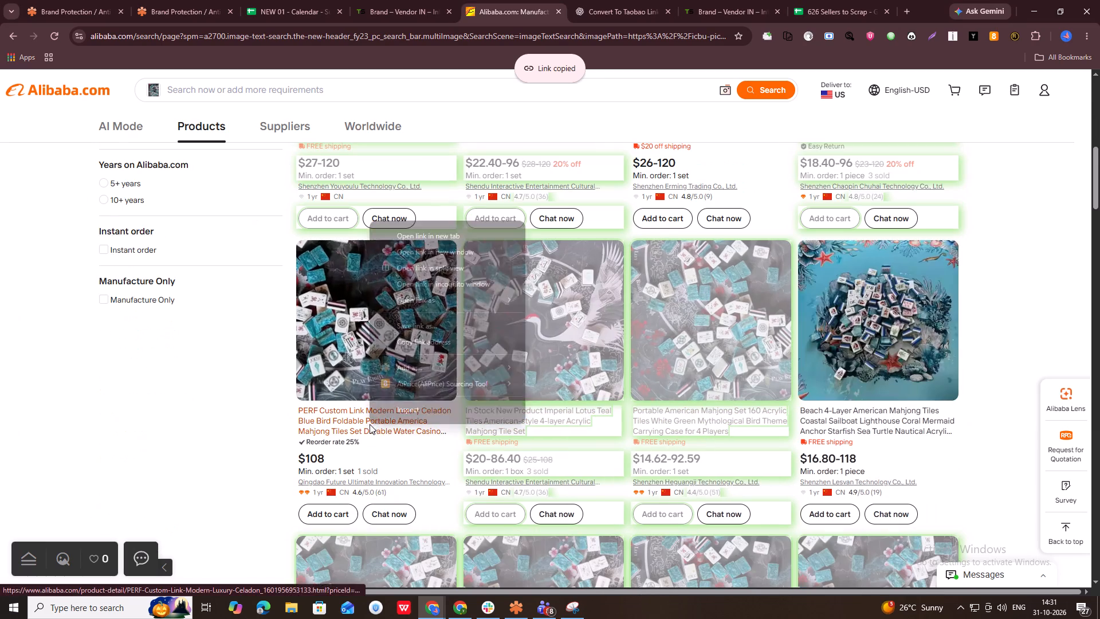
{"action": "left_click", "coordinate": [421, 345]}
{"action": "key", "text": "alt+Tab"}
{"action": "key", "text": "ctrl+v"}
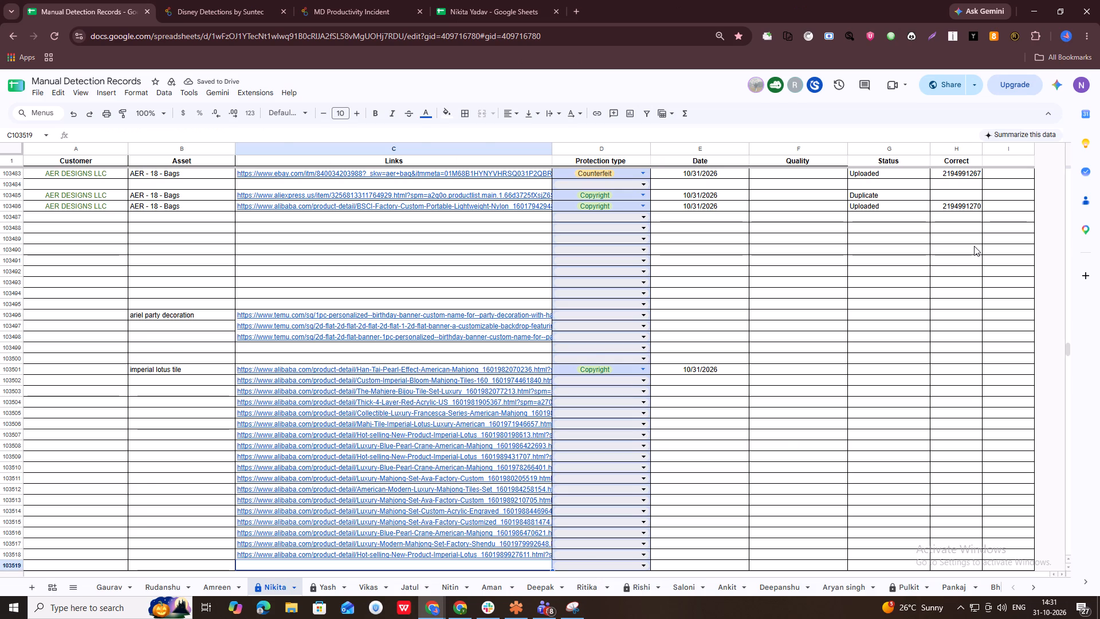
{"action": "key", "text": "Down"}
Copy the link of Xiamen Yuanyoupeng E-Commerce's Teal Green Marble Mahjong Tiles Melamine listing into Links cell C103520.
{"action": "key", "text": "alt+Tab"}
{"action": "left_click", "coordinate": [948, 320]}
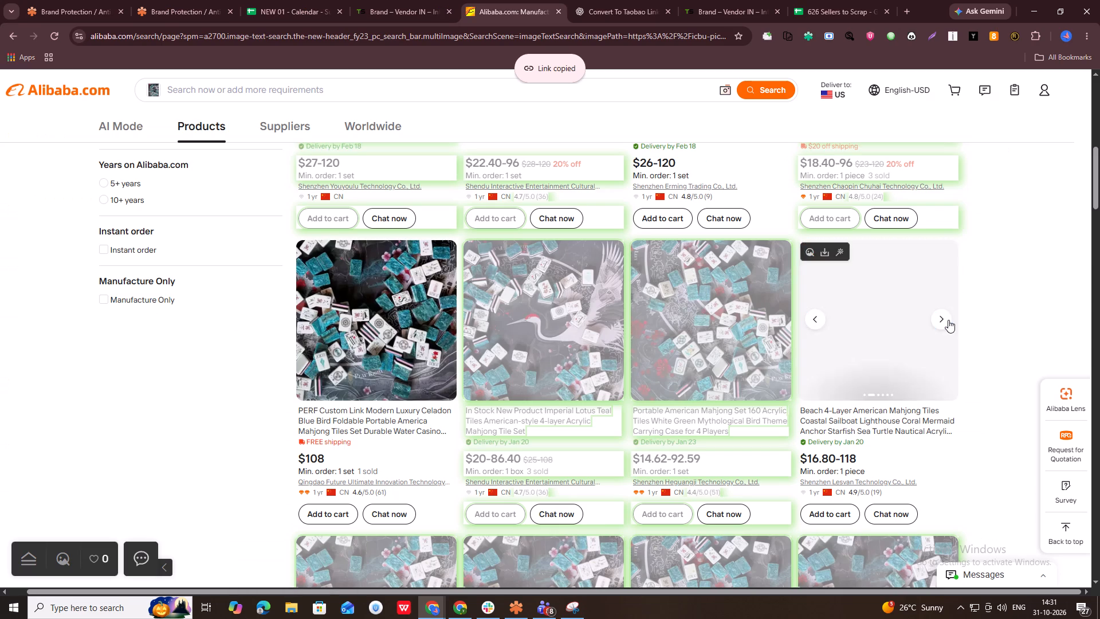
{"action": "left_click", "coordinate": [948, 320]}
{"action": "scroll", "coordinate": [863, 398], "scroll_direction": "down", "scroll_amount": 6}
{"action": "scroll", "coordinate": [786, 392], "scroll_direction": "down", "scroll_amount": 5}
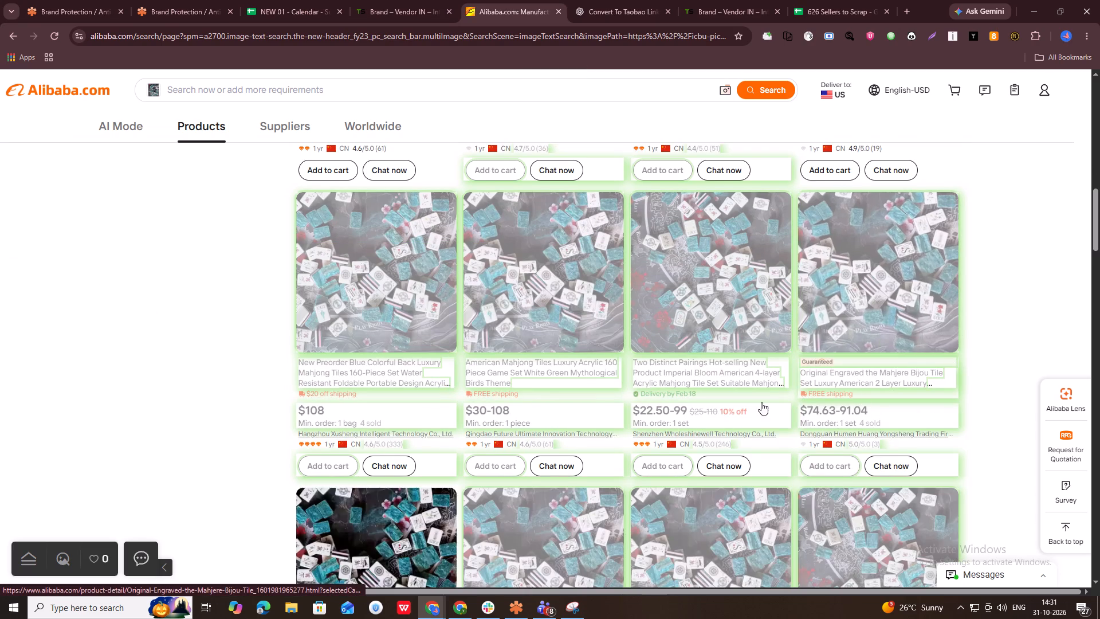
{"action": "right_click", "coordinate": [384, 385]}
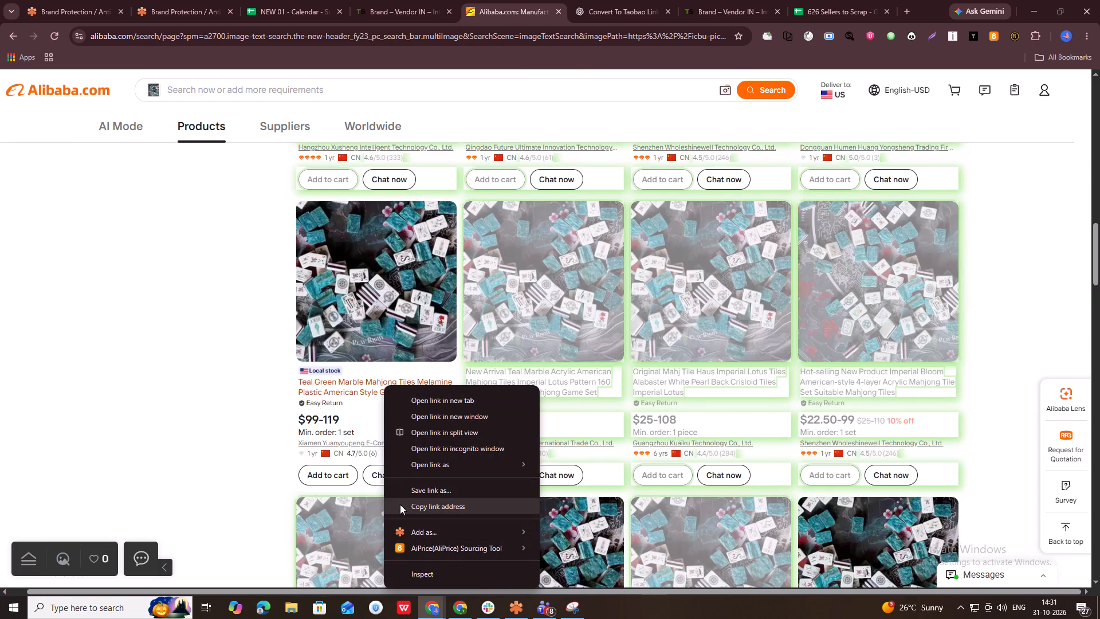
{"action": "left_click", "coordinate": [400, 504]}
{"action": "key", "text": "alt+Tab"}
{"action": "key", "text": "ctrl+v"}
{"action": "key", "text": "Down"}
Copy the link of Dongguan Humen Ruxia Trading Firm's Original Engraved the Mahjere Bijou Tile Set listing into Links cell C103521.
{"action": "key", "text": "alt+Tab"}
{"action": "key", "text": "Down"}
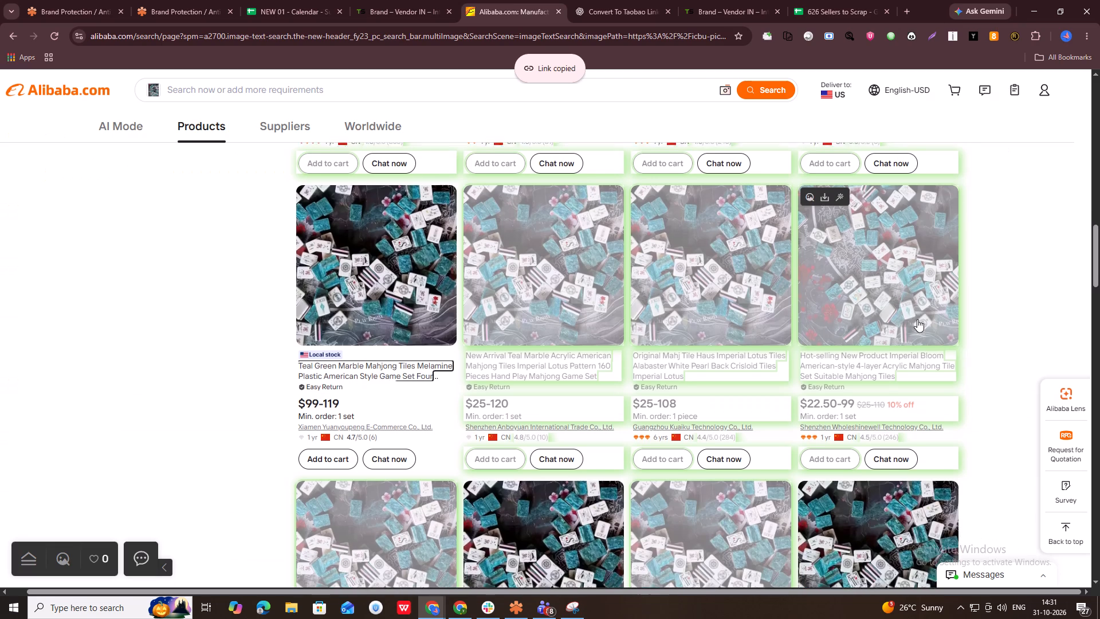
{"action": "scroll", "coordinate": [704, 366], "scroll_direction": "down", "scroll_amount": 4}
{"action": "right_click", "coordinate": [537, 425]}
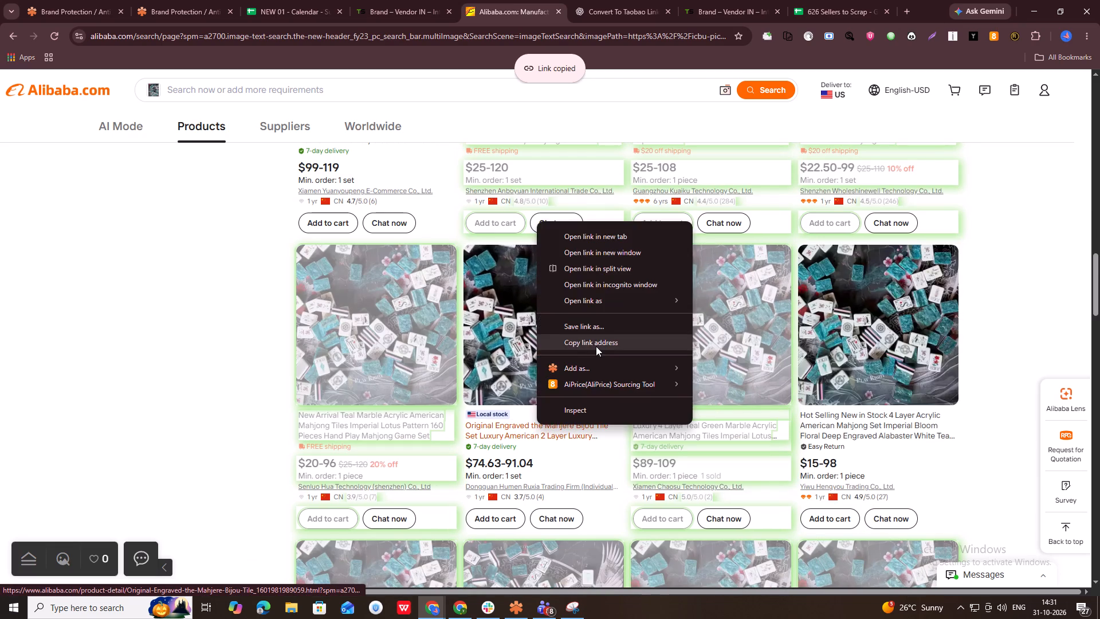
{"action": "left_click", "coordinate": [596, 346]}
{"action": "key", "text": "alt+Tab"}
{"action": "key", "text": "ctrl+v"}
{"action": "key", "text": "Down"}
Copy the link of Yiwu Hengyou Trading's Hot Selling New in Stock 4 Layer Acrylic listing into Links cell C103522.
{"action": "key", "text": "alt+Tab"}
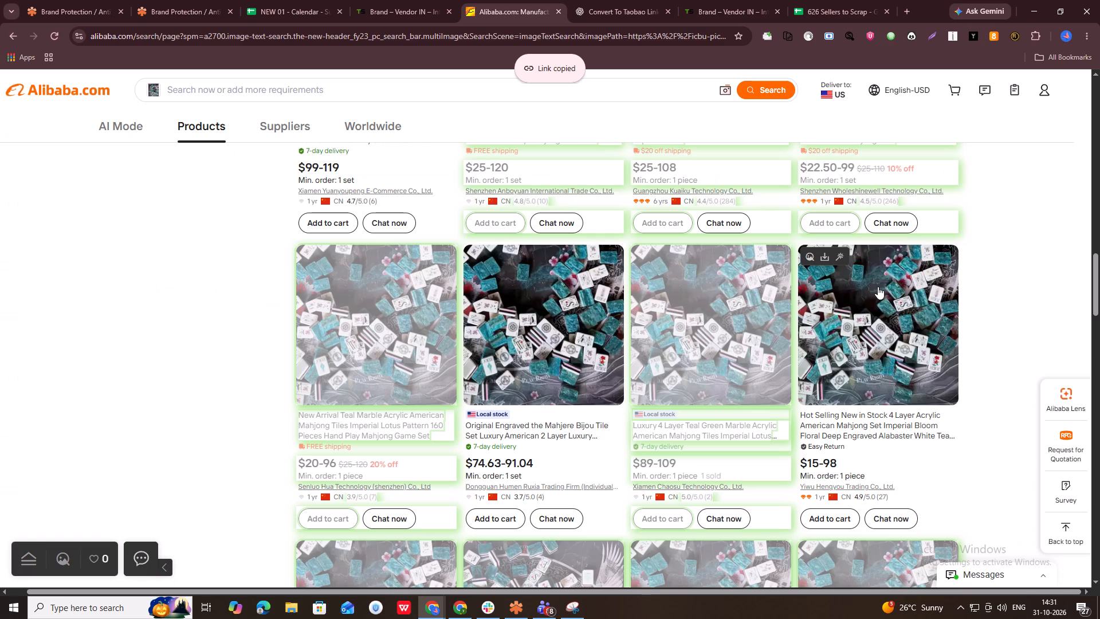
{"action": "right_click_drag", "start_coordinate": [878, 292], "coordinate": [852, 340]}
{"action": "right_click", "coordinate": [902, 427]}
{"action": "left_click", "coordinate": [946, 343]}
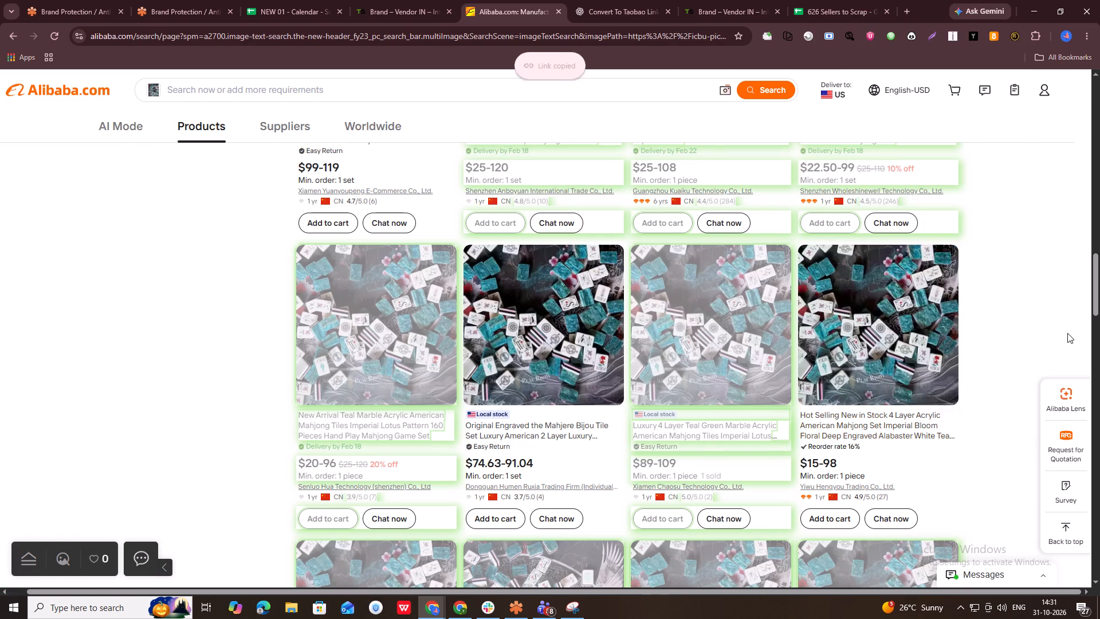
{"action": "key", "text": "alt+Tab"}
{"action": "key", "text": "ctrl+v"}
{"action": "key", "text": "Down"}
Copy the link of Dongguan Humen Ruxia Trading Firm's Luxury Modern Macaron Pink Green Blue listing into Links cell C103523.
{"action": "key", "text": "alt+Tab"}
{"action": "key", "text": "Down"}
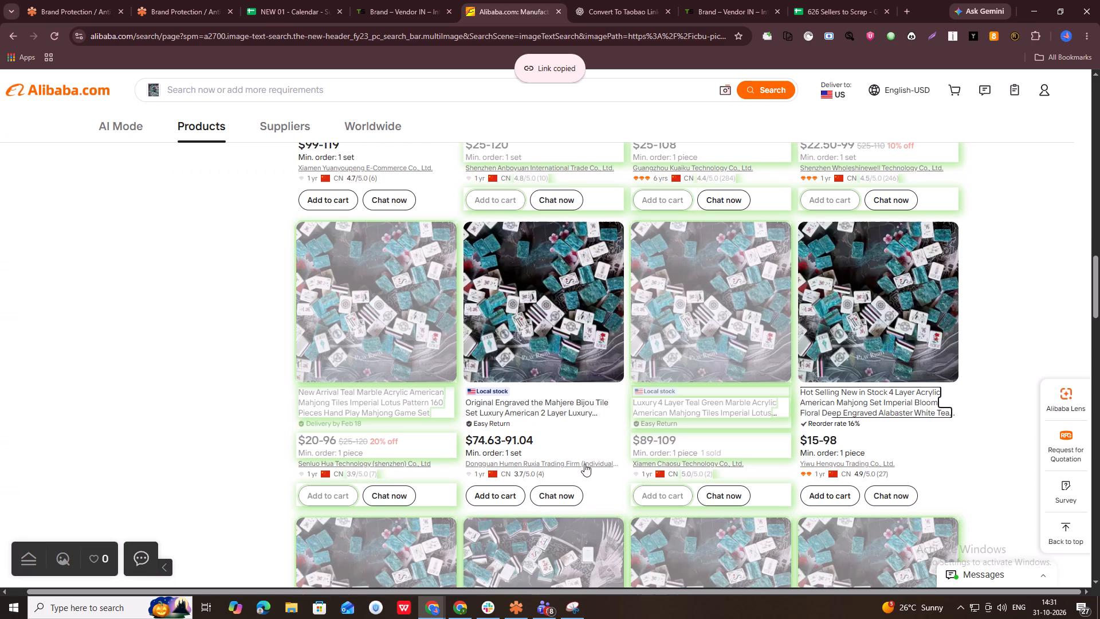
{"action": "scroll", "coordinate": [590, 474], "scroll_direction": "down", "scroll_amount": 6}
{"action": "scroll", "coordinate": [731, 493], "scroll_direction": "down", "scroll_amount": 3}
{"action": "right_click", "coordinate": [718, 473]}
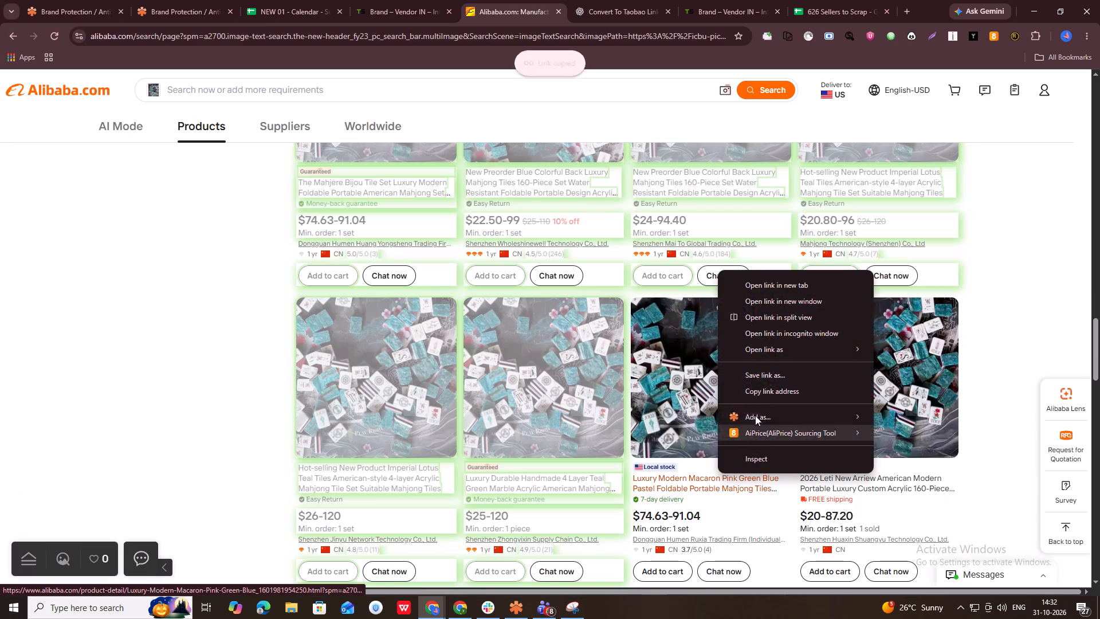
{"action": "left_click", "coordinate": [760, 392]}
{"action": "key", "text": "alt+Tab"}
{"action": "key", "text": "ctrl+v"}
{"action": "key", "text": "Down"}
Copy the link of Shenzhen Huaxin Shuangyu Technology's 2026 Leti New Arriew American Modern listing into Links cell C103524.
{"action": "key", "text": "alt+Tab"}
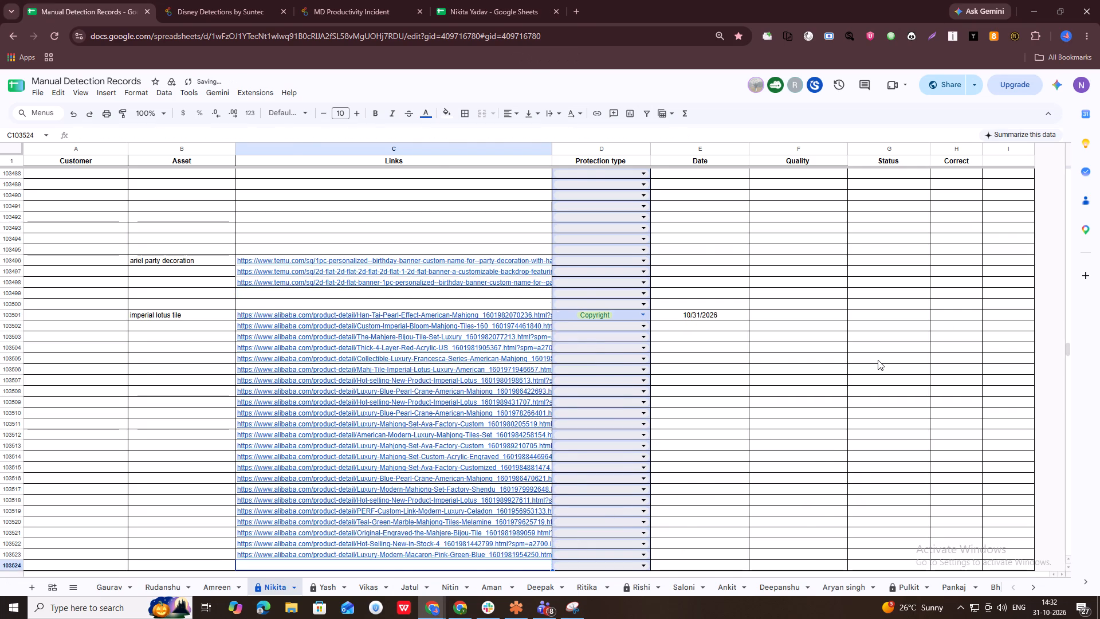
{"action": "right_click", "coordinate": [877, 481]}
{"action": "left_click", "coordinate": [917, 397]}
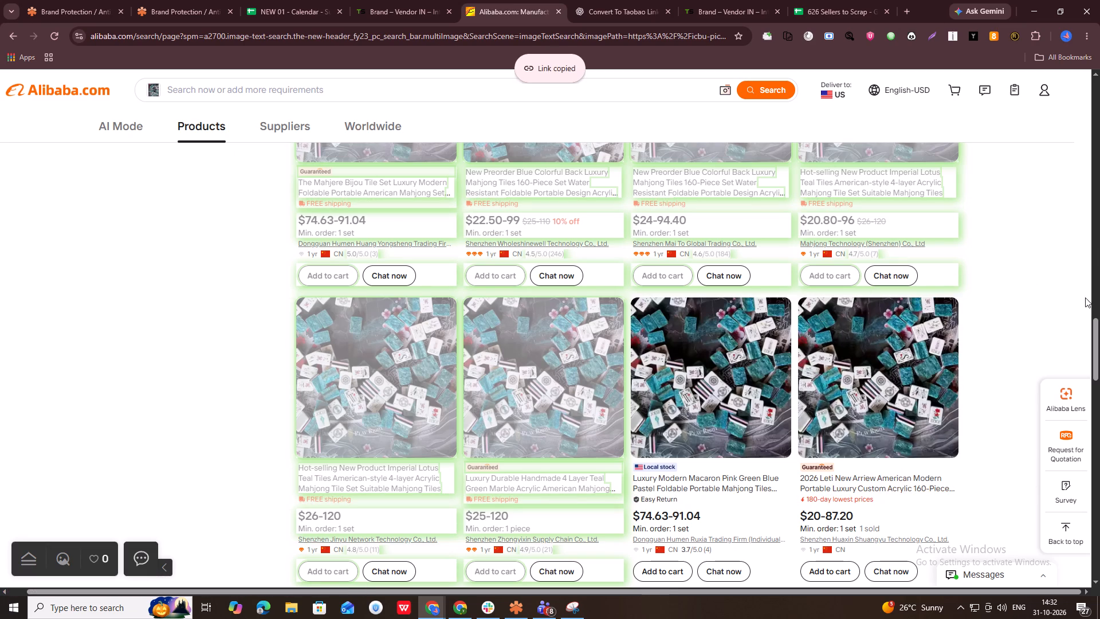
{"action": "key", "text": "alt+Tab"}
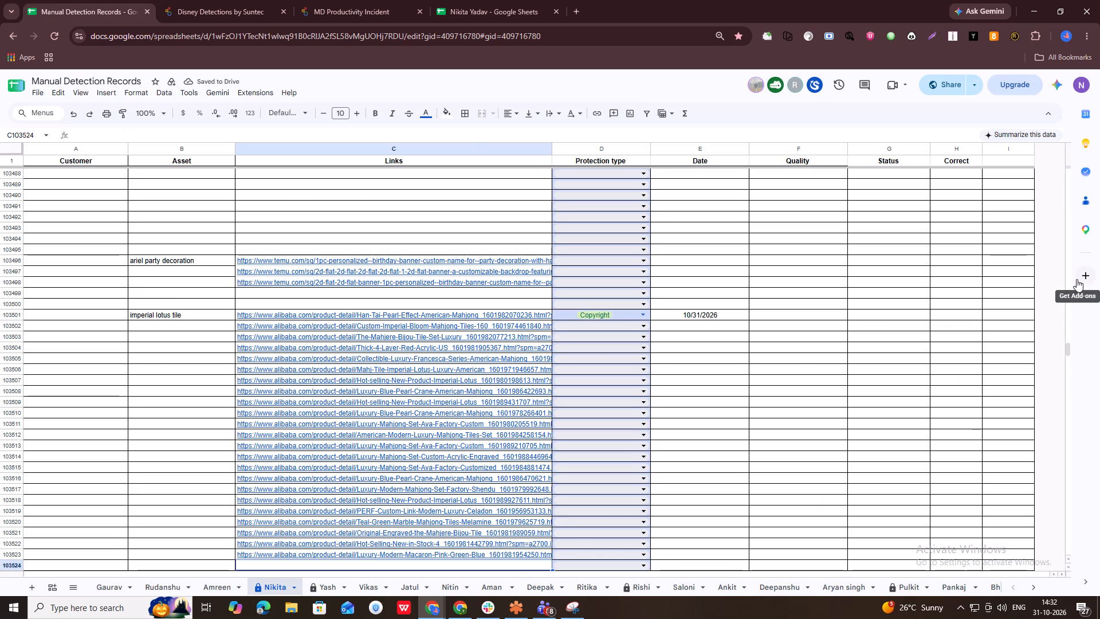
{"action": "key", "text": "ctrl+v"}
{"action": "key", "text": "Down"}
Copy the link of Dongguan Humen Ruxia Trading Firm's Spring Garden Butterfly American Mahjong Game Set listing into Links cell C103525.
{"action": "key", "text": "alt+Tab"}
{"action": "key", "text": "Down"}
{"action": "scroll", "coordinate": [1066, 281], "scroll_direction": "down", "scroll_amount": 5}
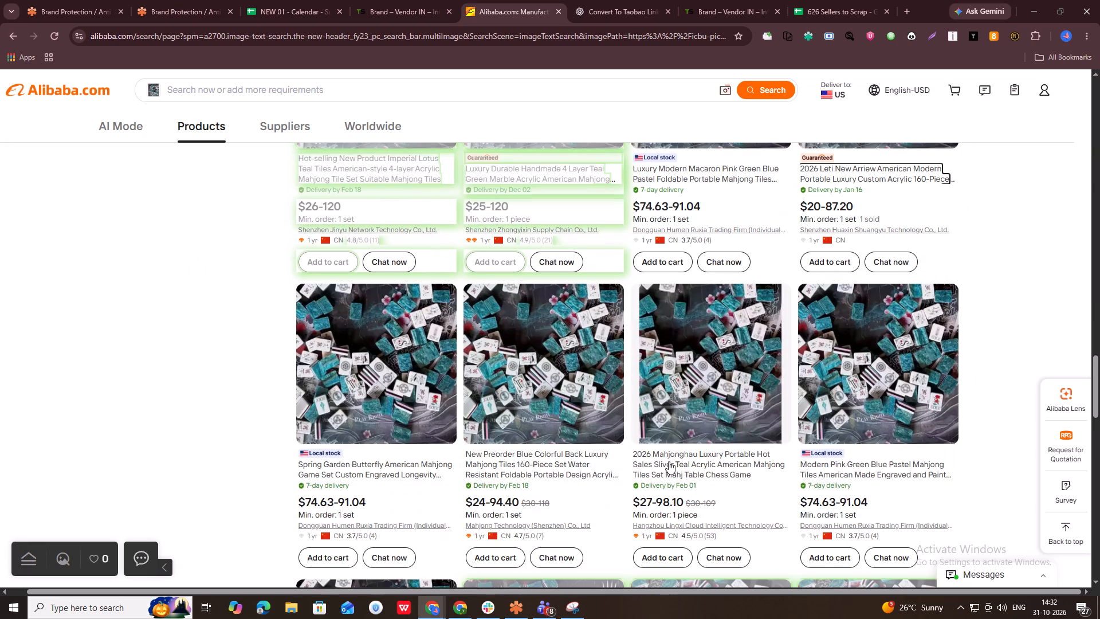
{"action": "right_click", "coordinate": [388, 473]}
{"action": "left_click", "coordinate": [433, 395]}
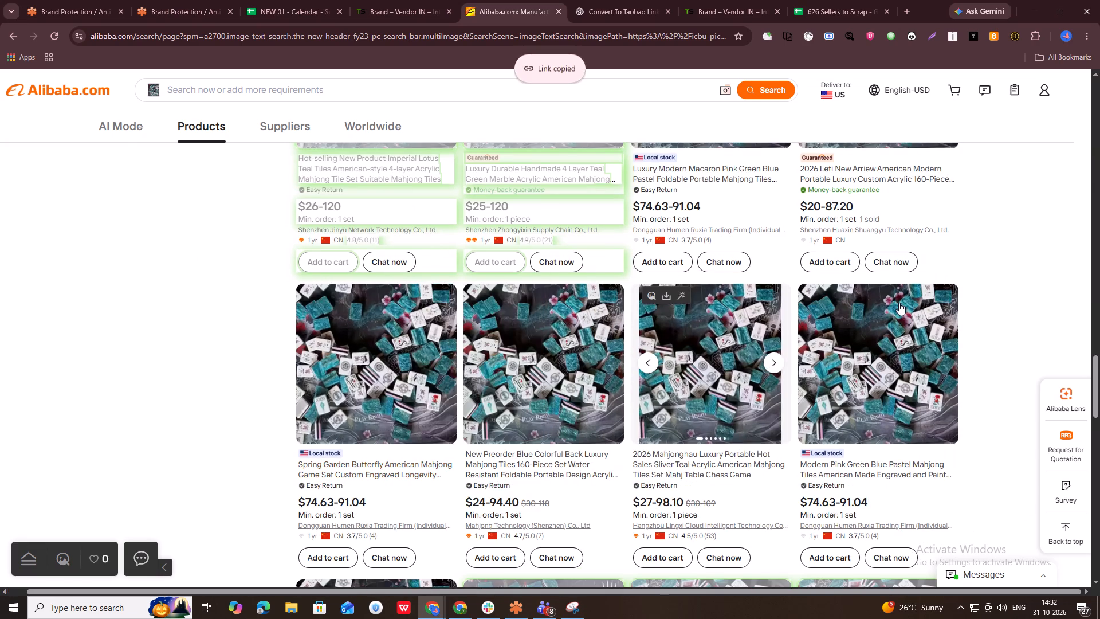
{"action": "key", "text": "alt+Tab"}
{"action": "key", "text": "ctrl+v"}
{"action": "key", "text": "Down"}
Copy the link of Mahjong Technology (Shenzhen)'s New Preorder Blue Colorful Back Luxury Mahjong Tiles listing into Links cell C103526.
{"action": "key", "text": "alt+Tab"}
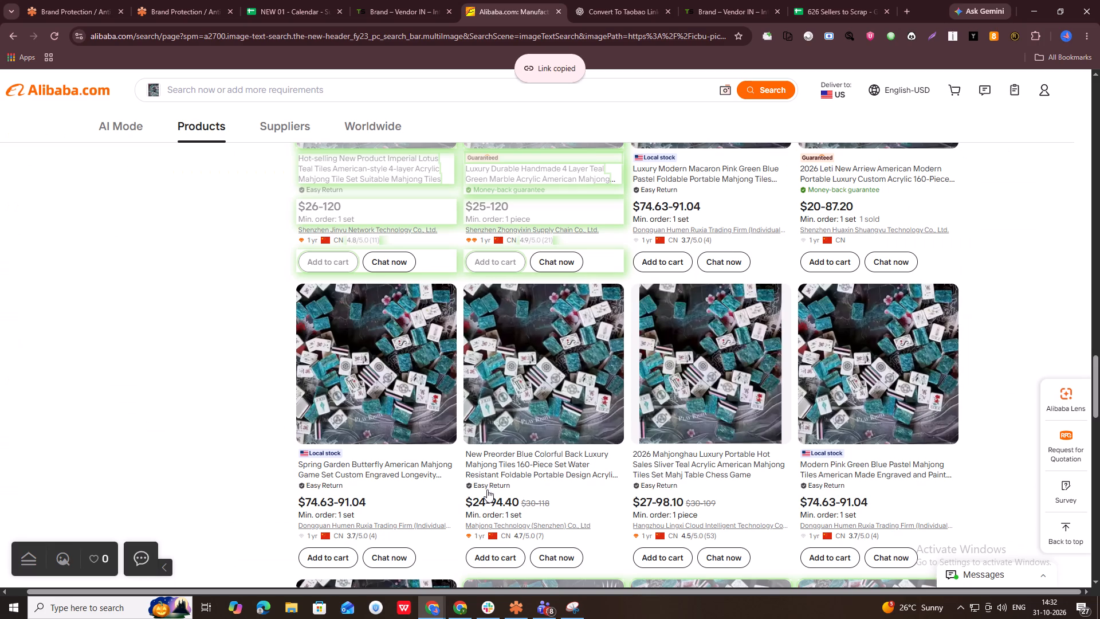
{"action": "right_click", "coordinate": [534, 463]}
{"action": "left_click", "coordinate": [587, 378]}
{"action": "key", "text": "alt+Tab"}
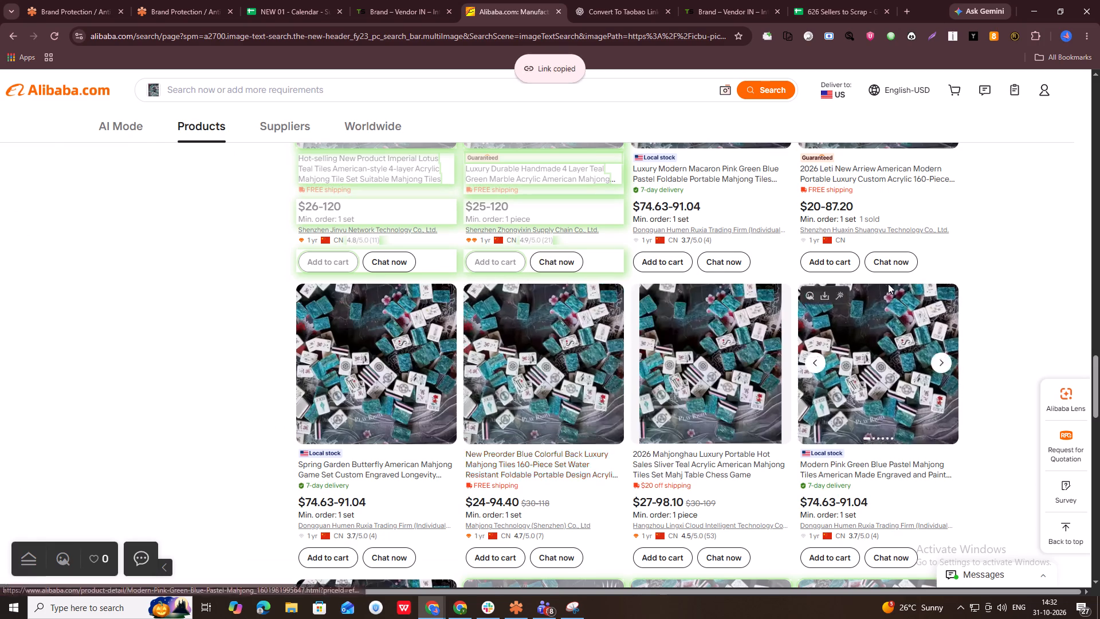
{"action": "key", "text": "ctrl+v"}
{"action": "key", "text": "Down"}
Copy the link of Hangzhou Lingxi Cloud Intelligent Technology's 2026 Mahjonghau Luxury Portable Hot Sales listing into Links cell C103527.
{"action": "key", "text": "alt+Tab"}
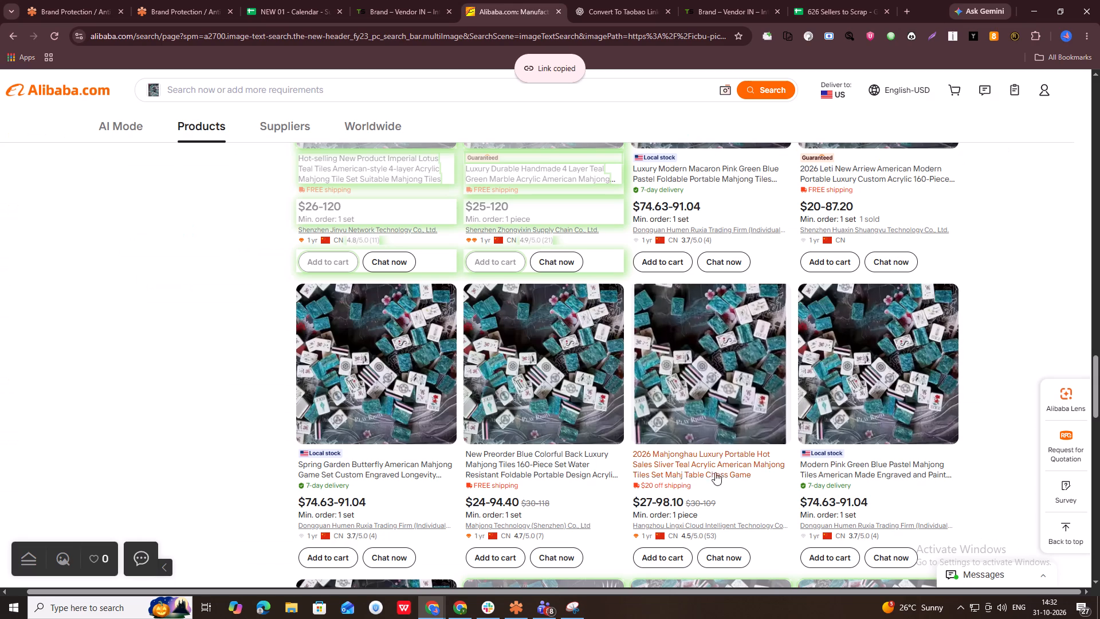
{"action": "right_click", "coordinate": [714, 468]}
{"action": "left_click", "coordinate": [767, 381]}
{"action": "key", "text": "alt+Tab"}
{"action": "key", "text": "ctrl+v"}
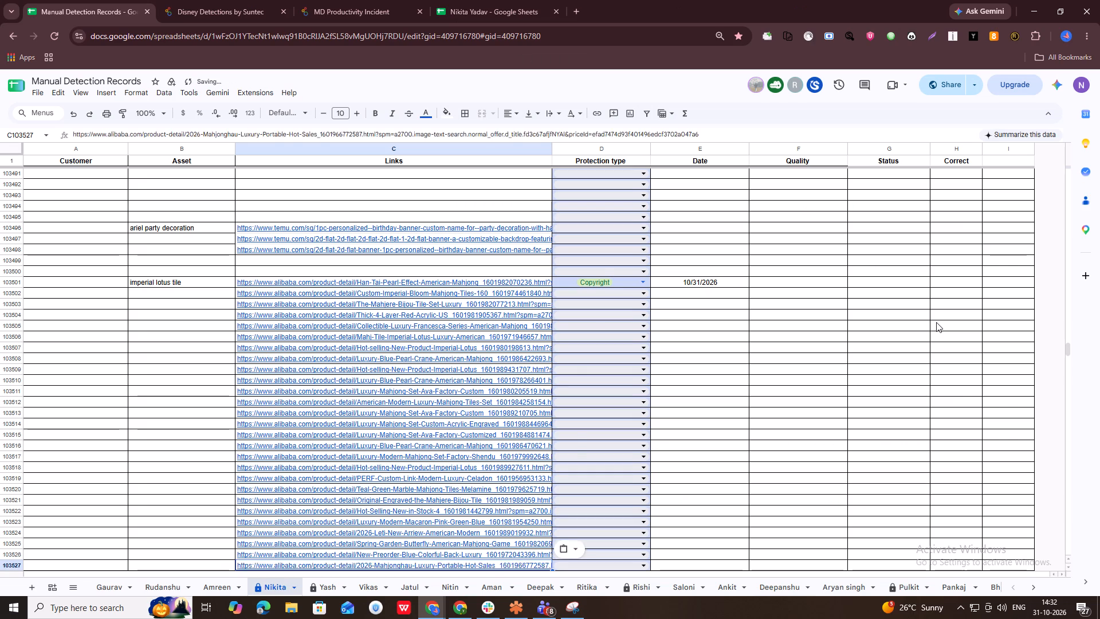
{"action": "key", "text": "Down"}
Copy the link of Dongguan Humen Ruxia Trading Firm's Modern Pink Green Blue Pastel Mahjong Tiles listing into Links cell C103528.
{"action": "key", "text": "alt+Tab"}
{"action": "right_click", "coordinate": [871, 475]}
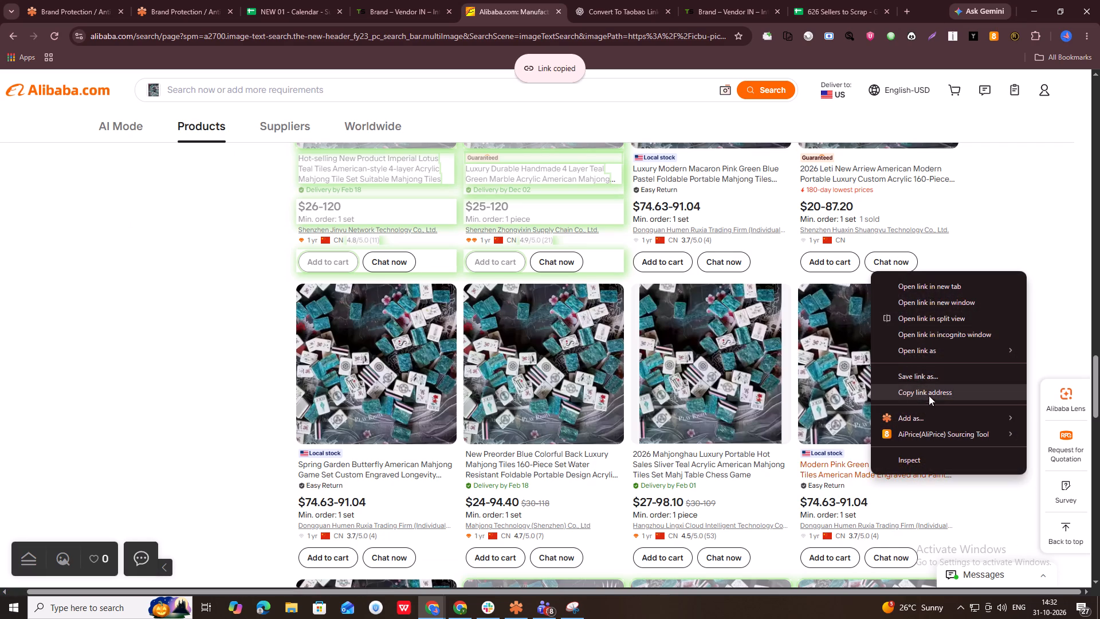
{"action": "left_click", "coordinate": [928, 398]}
{"action": "key", "text": "alt+Tab"}
{"action": "key", "text": "ctrl+v"}
{"action": "key", "text": "Down"}
Copy the link of Shenzhen Jiayu Zhuohui Technology's Luxury 4 Layer Teal Green Marble Acrylic listing into Links cell C103529.
{"action": "key", "text": "alt+Tab"}
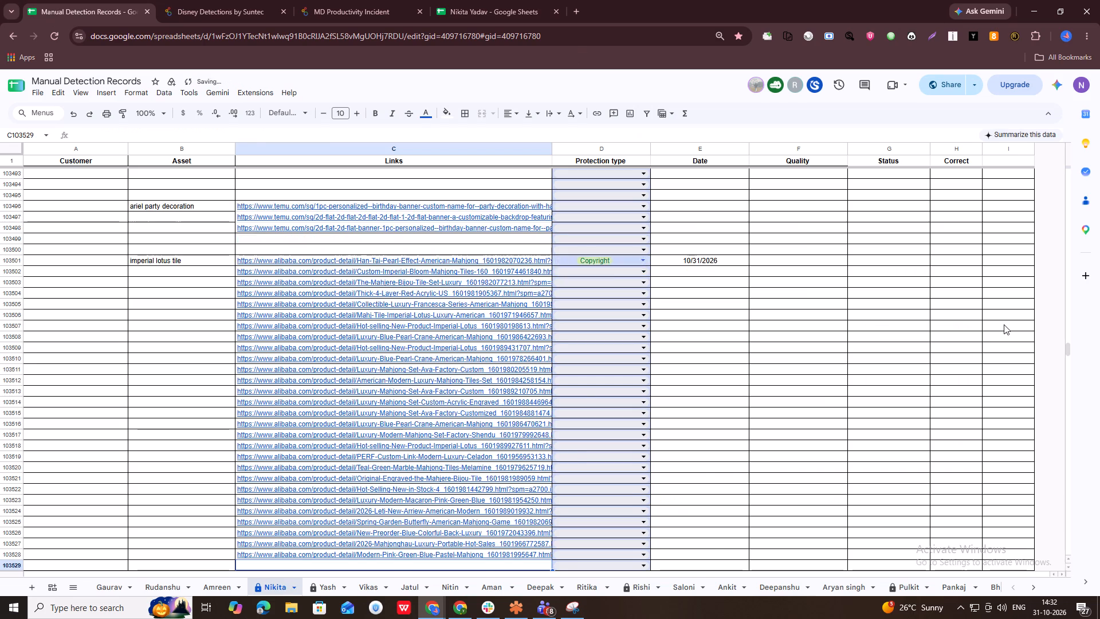
{"action": "key", "text": "Down"}
{"action": "scroll", "coordinate": [798, 359], "scroll_direction": "down", "scroll_amount": 4}
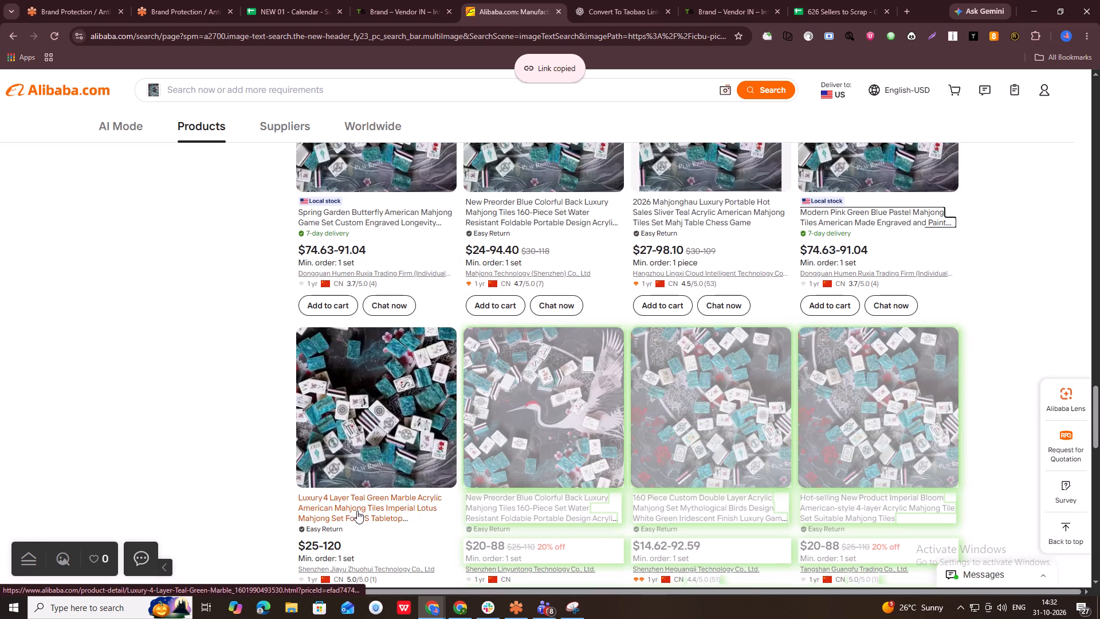
{"action": "right_click", "coordinate": [357, 511]}
{"action": "right_click", "coordinate": [357, 511]}
{"action": "left_click", "coordinate": [396, 432]}
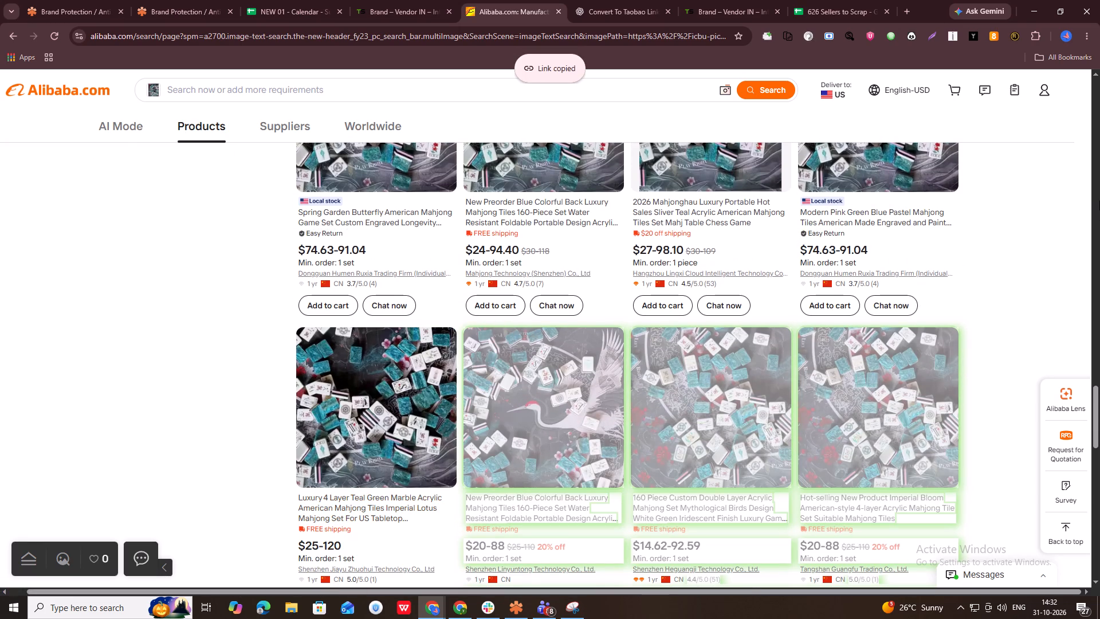
{"action": "key", "text": "alt+Tab"}
{"action": "key", "text": "ctrl+v"}
{"action": "key", "text": "Down"}
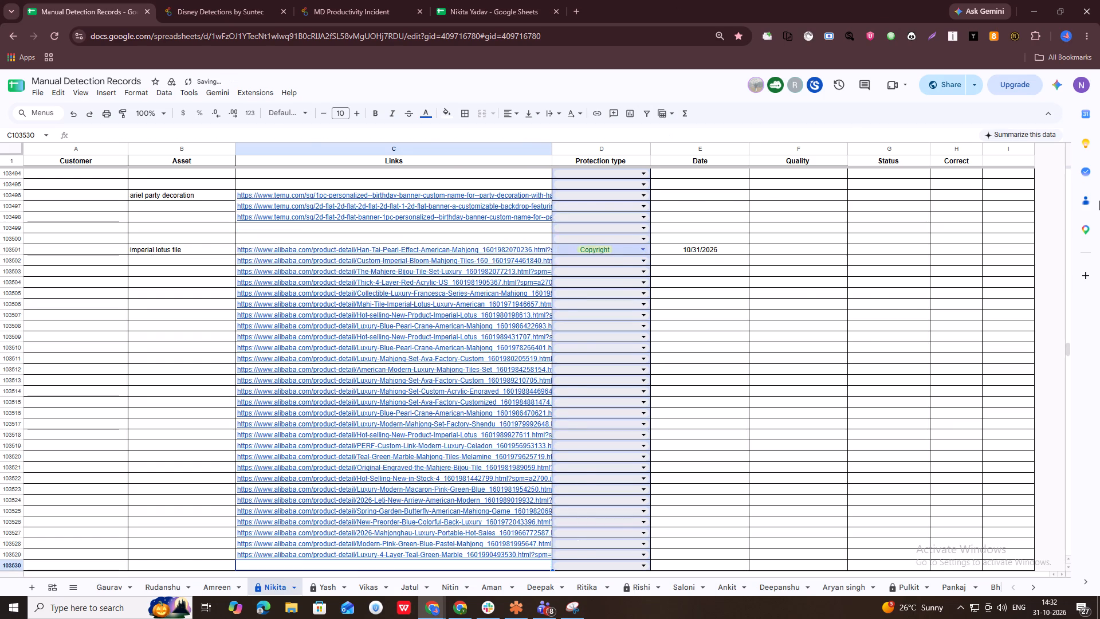
Copy the link of Xiamen Yunyang E-Commerce's Original Engraved the Mahjere Bijou Tile Set listing into Links cell C103530.
{"action": "key", "text": "alt+Tab"}
{"action": "key", "text": "Down"}
{"action": "scroll", "coordinate": [1008, 187], "scroll_direction": "down", "scroll_amount": 4}
{"action": "scroll", "coordinate": [807, 427], "scroll_direction": "down", "scroll_amount": 3}
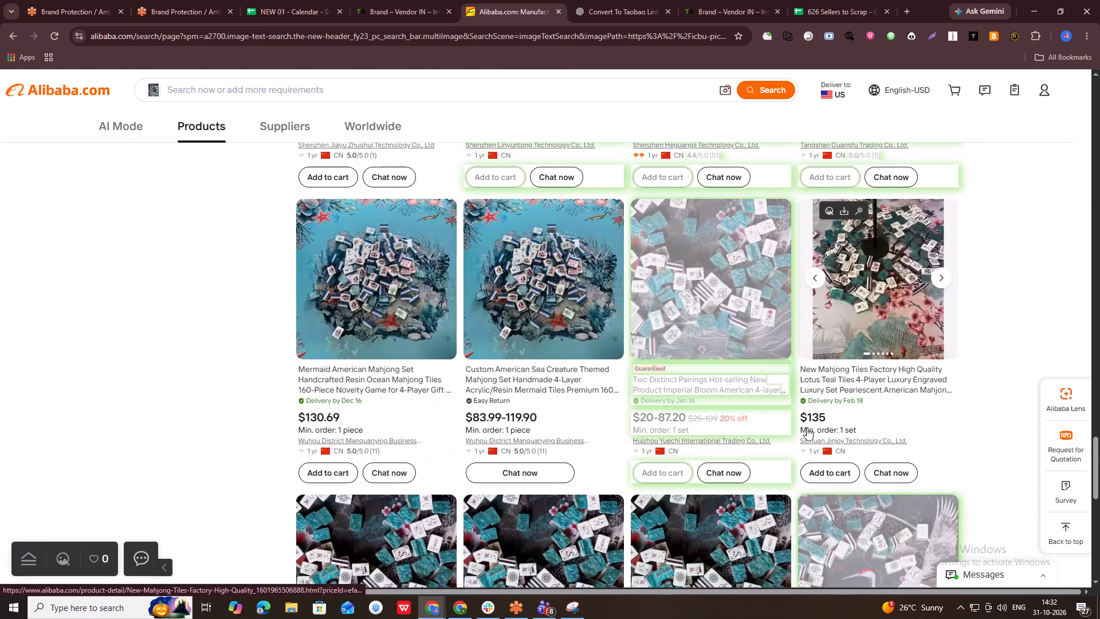
{"action": "scroll", "coordinate": [852, 459], "scroll_direction": "down", "scroll_amount": 3}
{"action": "right_click", "coordinate": [392, 504]}
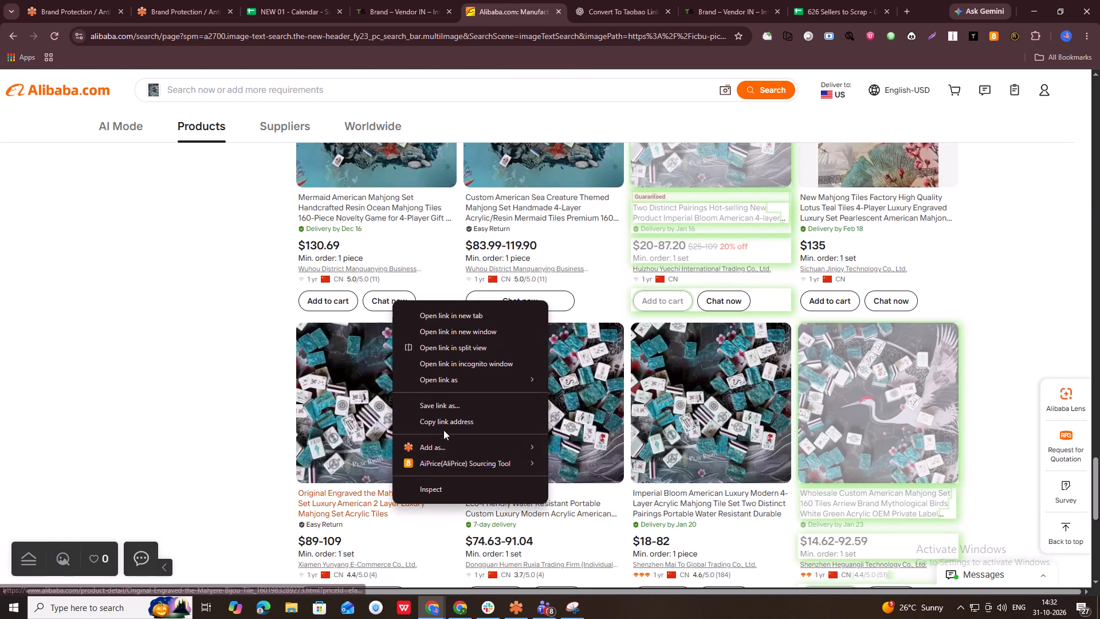
{"action": "left_click", "coordinate": [446, 422]}
{"action": "key", "text": "alt+Tab"}
{"action": "key", "text": "ctrl+v"}
{"action": "key", "text": "Down"}
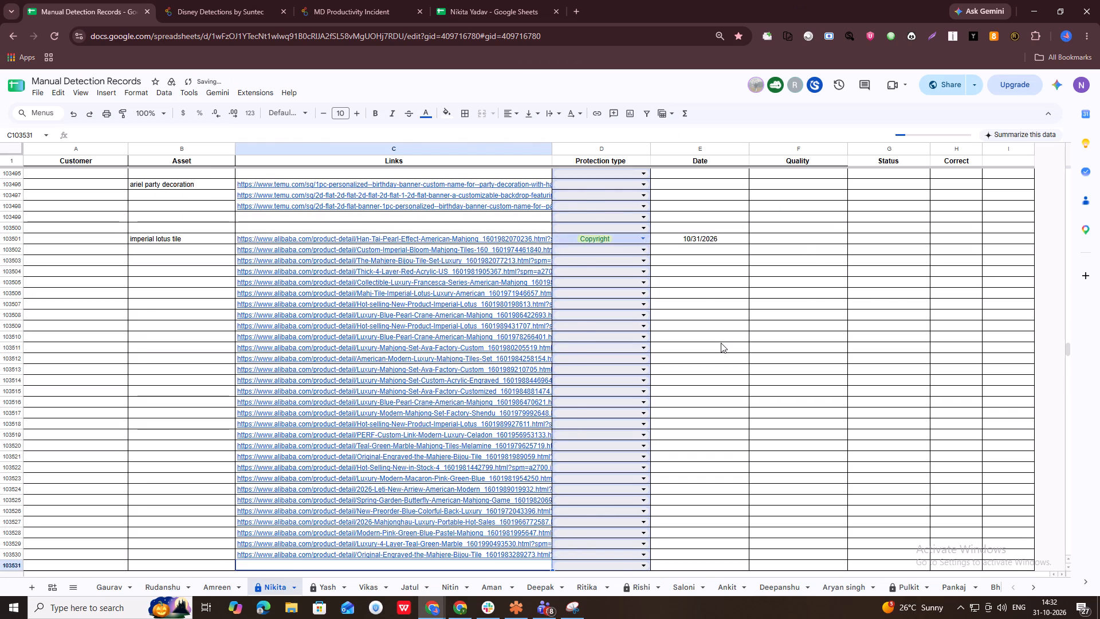
Copy the link of Dongguan Humen Ruxia Trading Firm's Eco-Friendly Water Resistant Portable Custom listing into Links cell C103531.
{"action": "key", "text": "alt+Tab"}
{"action": "right_click", "coordinate": [533, 507]}
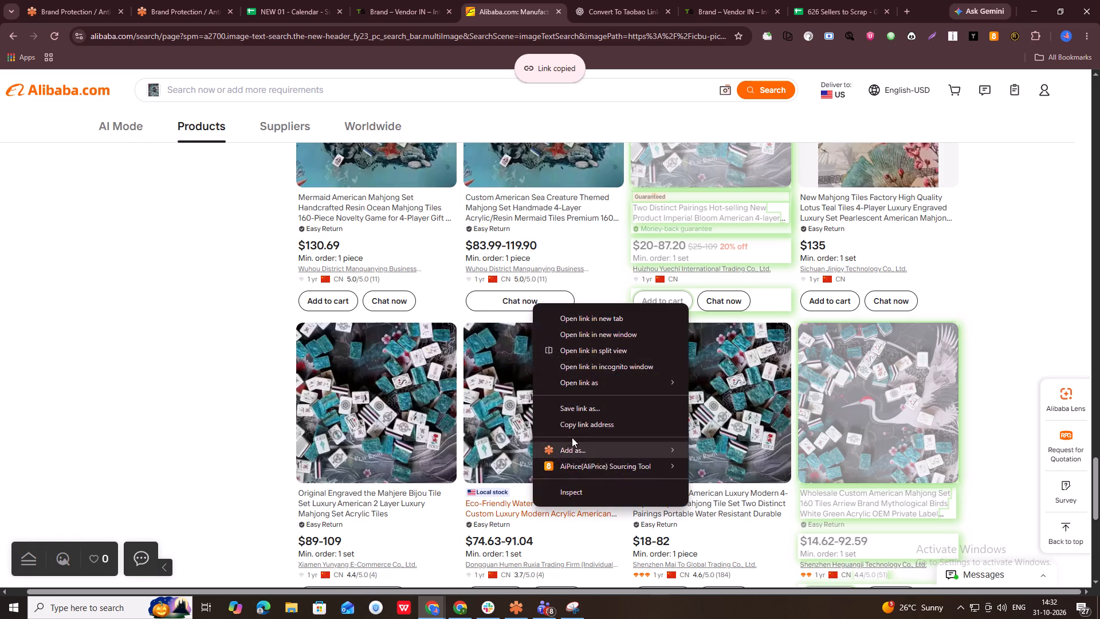
{"action": "left_click", "coordinate": [574, 425]}
{"action": "key", "text": "alt+Tab"}
{"action": "key", "text": "ctrl+v"}
{"action": "key", "text": "Down"}
Copy the link of Shenzhen Mai To Global Trading's Imperial Bloom American Luxury Modern 4-Layer listing into Links cell C103532.
{"action": "key", "text": "alt+Tab"}
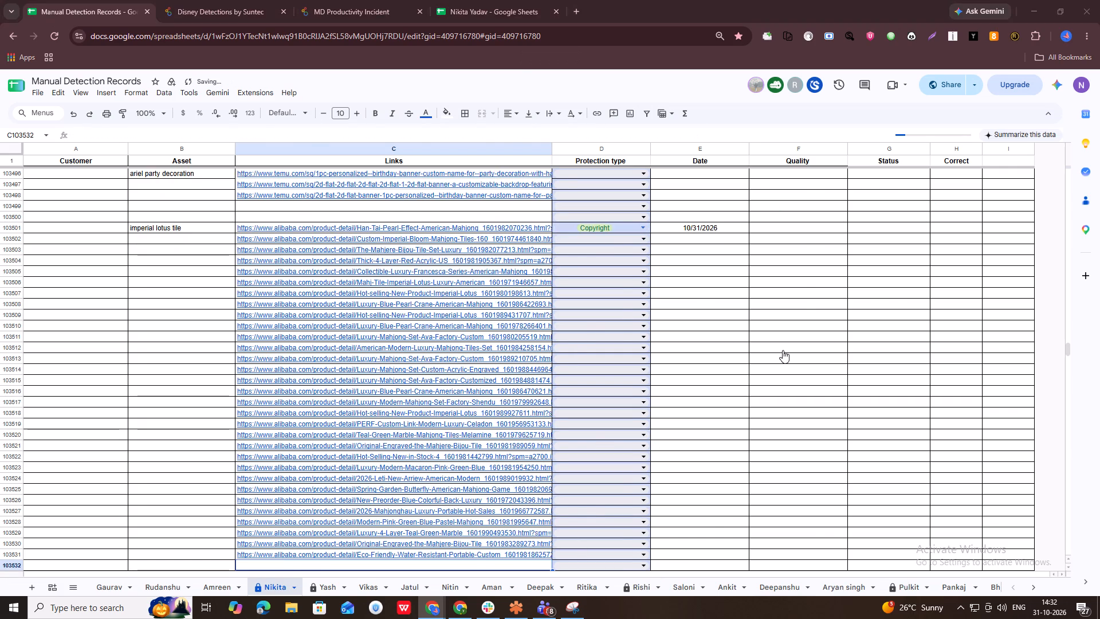
{"action": "right_click", "coordinate": [704, 508]}
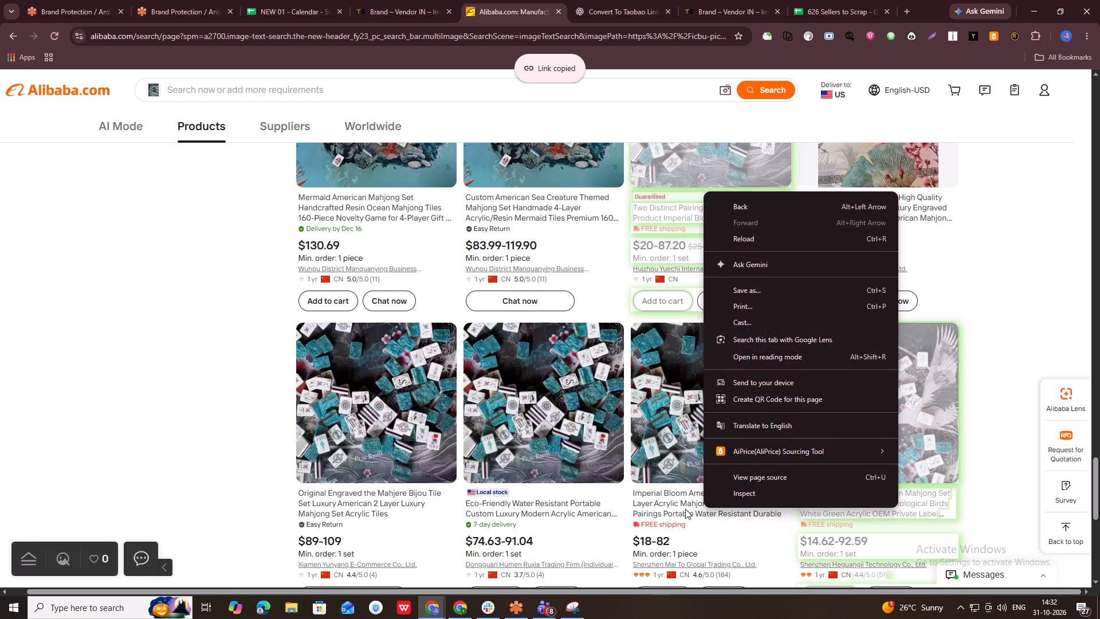
{"action": "right_click", "coordinate": [685, 509]}
{"action": "left_click", "coordinate": [727, 427]}
{"action": "key", "text": "alt+Tab"}
{"action": "key", "text": "ctrl+v"}
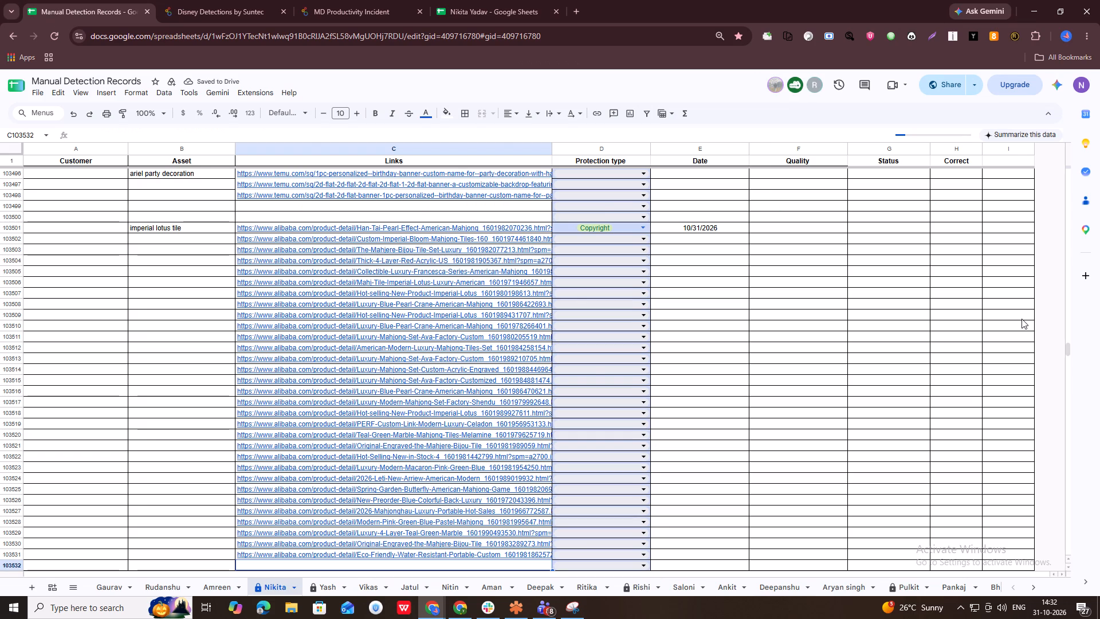
{"action": "key", "text": "Down"}
Examine page 3 of the Alibaba image search results for further matching mahjong tile listings.
{"action": "key", "text": "alt+Tab"}
{"action": "key", "text": "Down"}
{"action": "scroll", "coordinate": [895, 374], "scroll_direction": "down", "scroll_amount": 6}
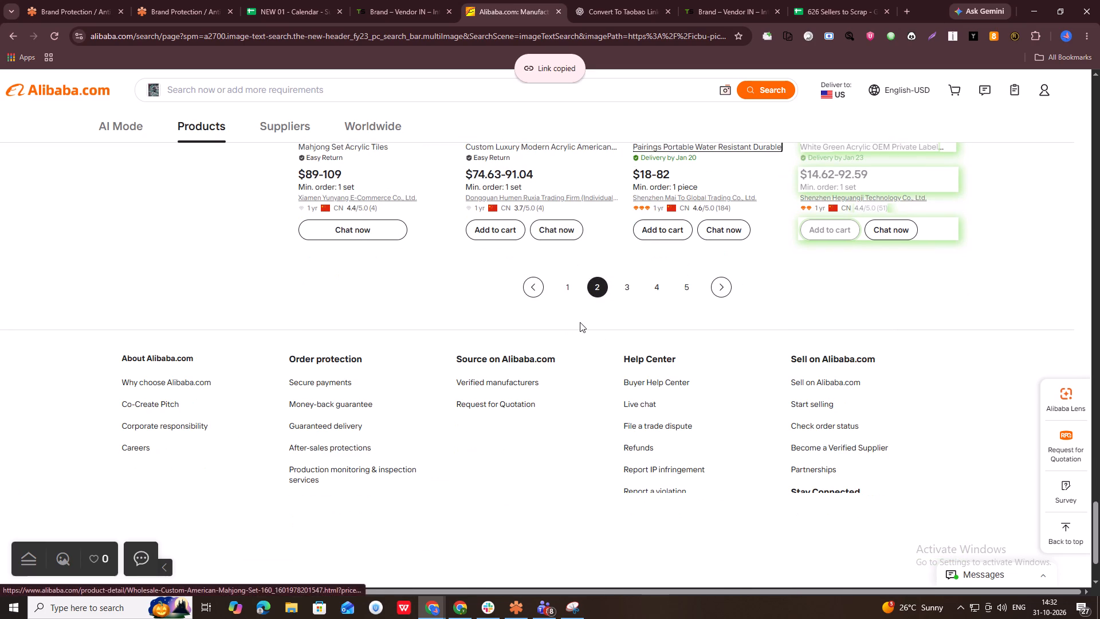
{"action": "left_click", "coordinate": [628, 284]}
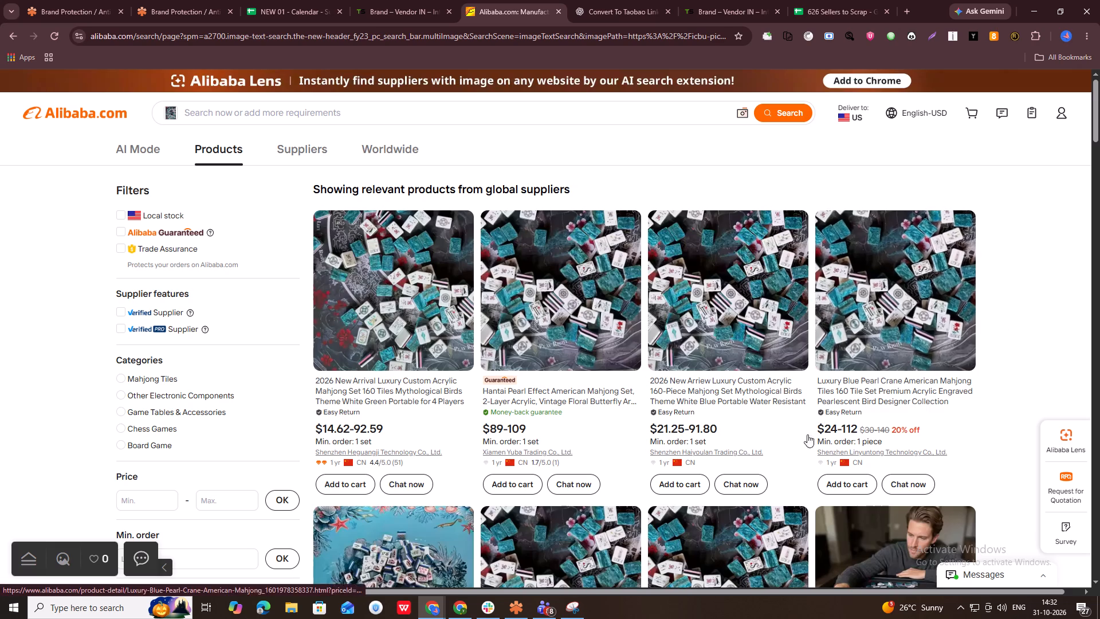
{"action": "scroll", "coordinate": [746, 426], "scroll_direction": "down", "scroll_amount": 20}
{"action": "scroll", "coordinate": [746, 426], "scroll_direction": "down", "scroll_amount": 20}
{"action": "scroll", "coordinate": [746, 426], "scroll_direction": "down", "scroll_amount": 4}
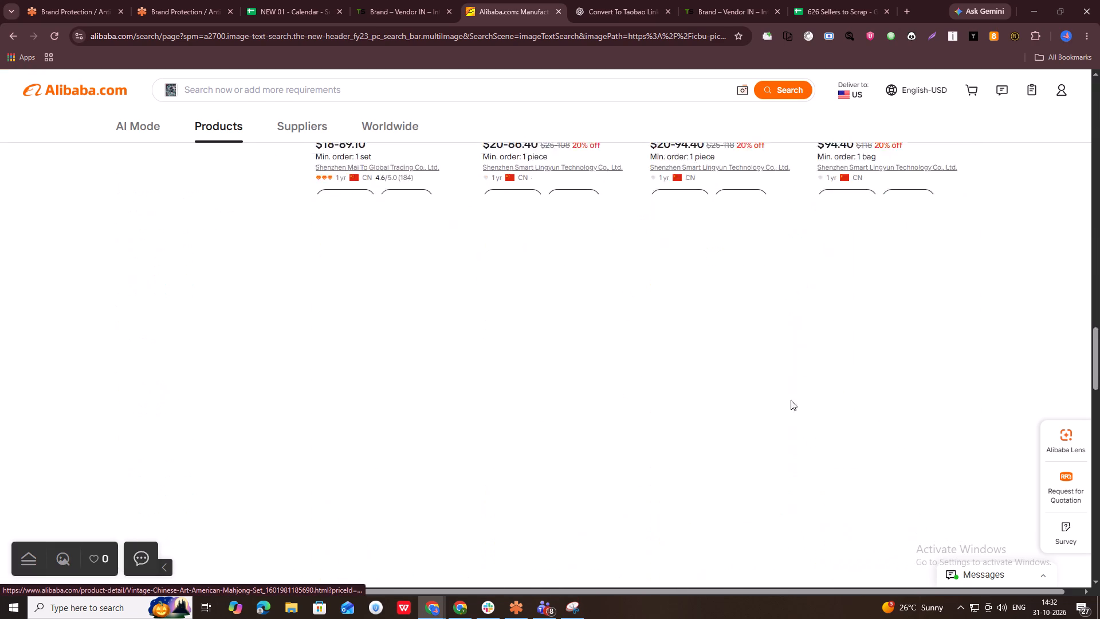
{"action": "scroll", "coordinate": [791, 400], "scroll_direction": "down", "scroll_amount": 15}
{"action": "scroll", "coordinate": [802, 398], "scroll_direction": "down", "scroll_amount": 8}
{"action": "scroll", "coordinate": [806, 395], "scroll_direction": "up", "scroll_amount": 6}
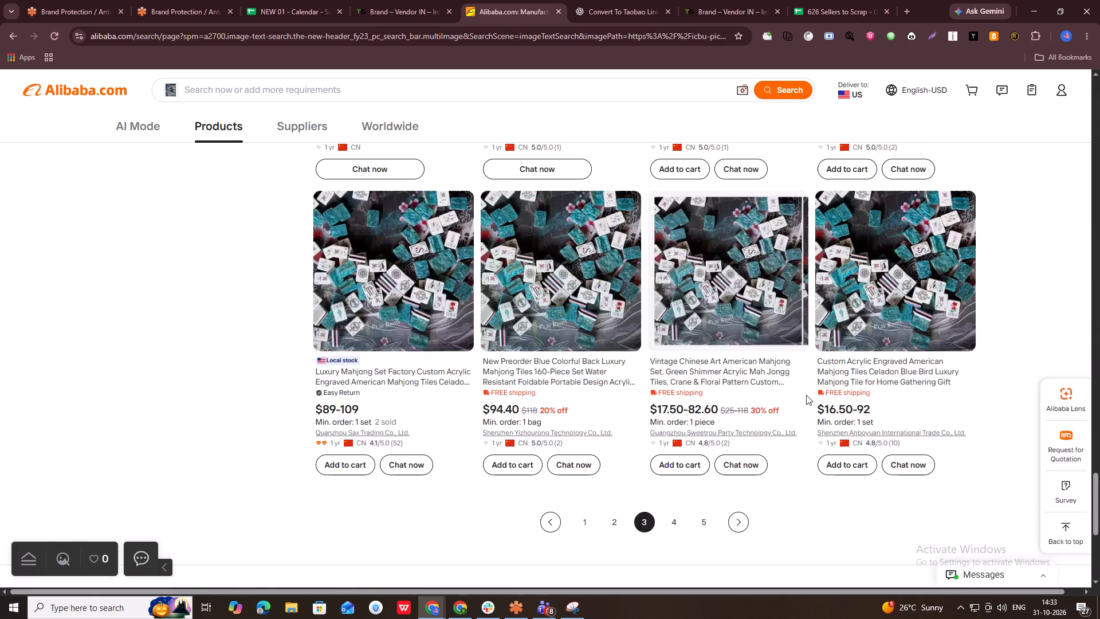
{"action": "scroll", "coordinate": [806, 395], "scroll_direction": "up", "scroll_amount": 20}
{"action": "scroll", "coordinate": [806, 395], "scroll_direction": "up", "scroll_amount": 20}
{"action": "scroll", "coordinate": [806, 395], "scroll_direction": "up", "scroll_amount": 15}
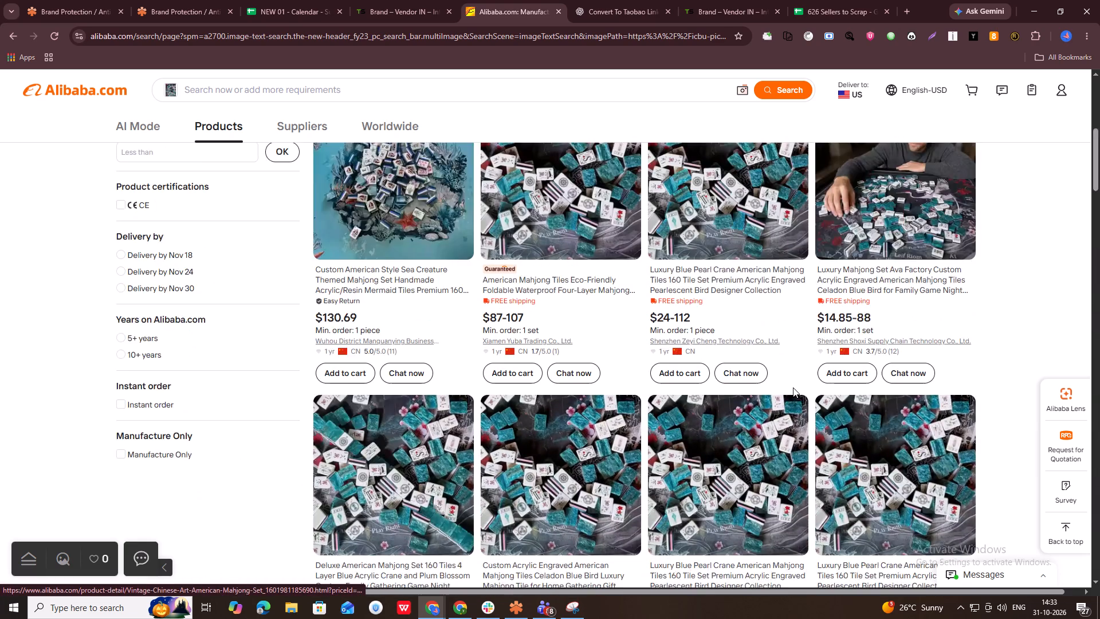
{"action": "scroll", "coordinate": [790, 387], "scroll_direction": "up", "scroll_amount": 14}
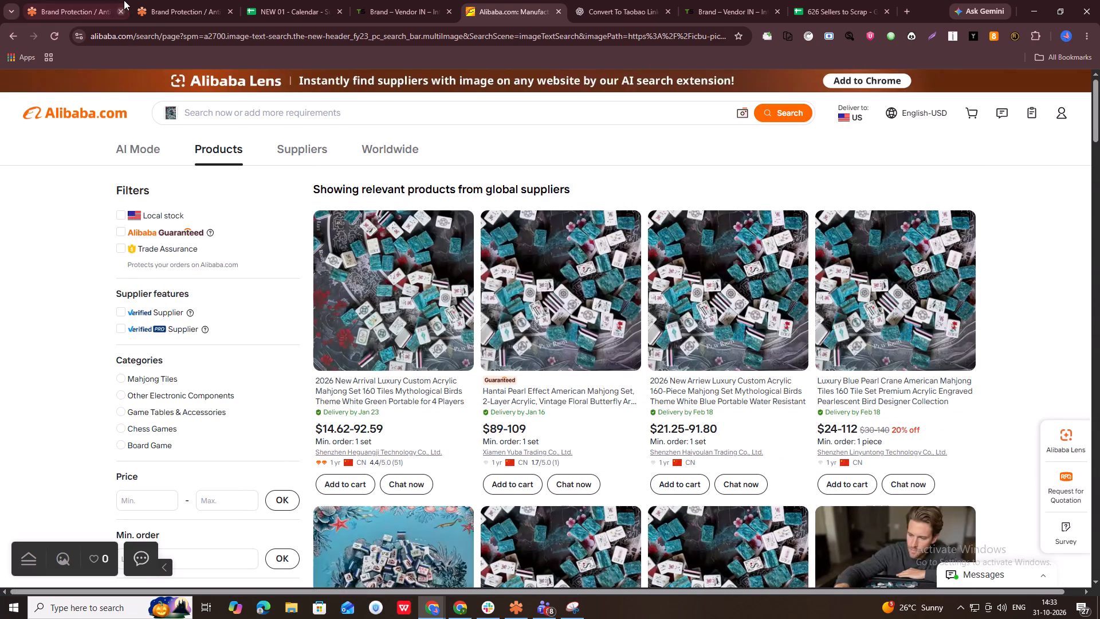
Set up the New Incident form with asset Mahj Tile -28- Imperial Lotus Tiles, protection type Copyright and multiple detection links enabled.
{"action": "left_click", "coordinate": [50, 0]}
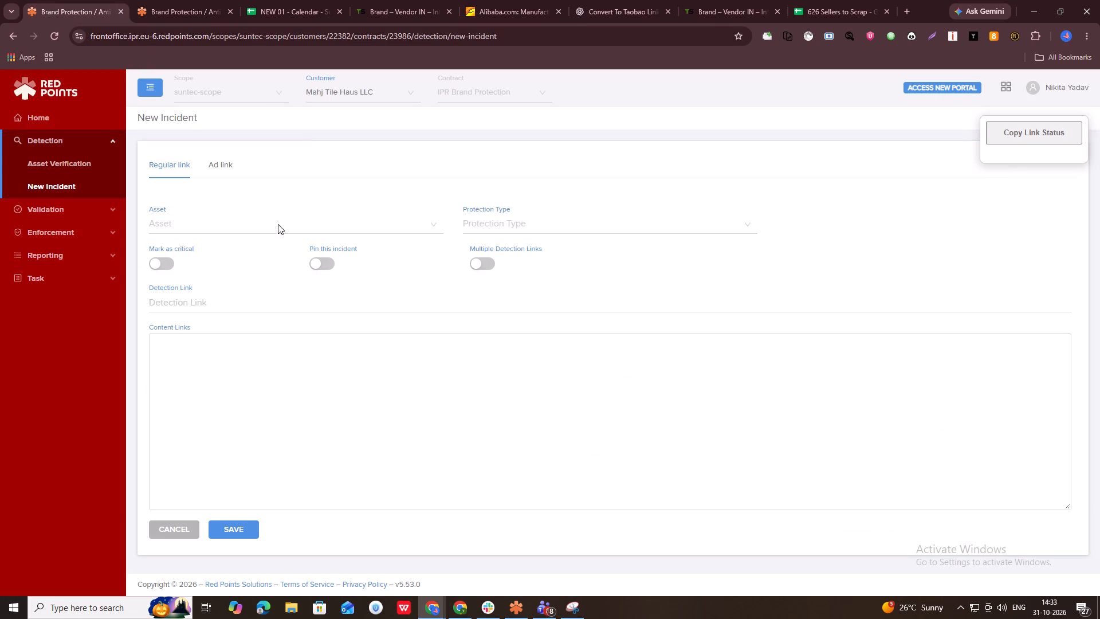
{"action": "left_click", "coordinate": [278, 224]}
{"action": "type", "text": "imperial"}
{"action": "left_click", "coordinate": [245, 265]}
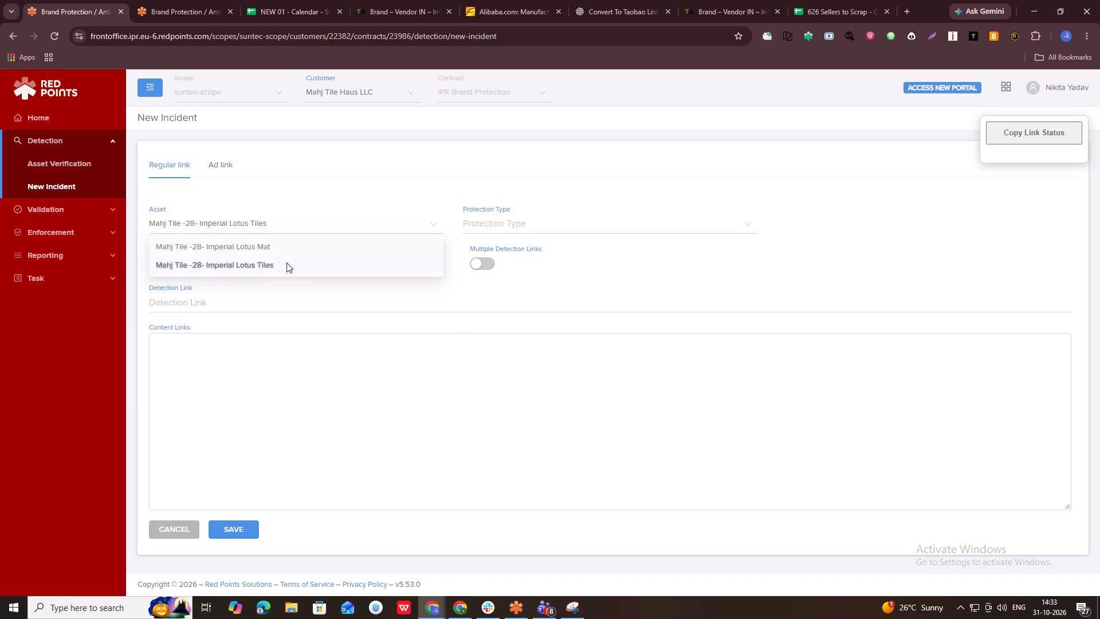
{"action": "left_click", "coordinate": [528, 222]}
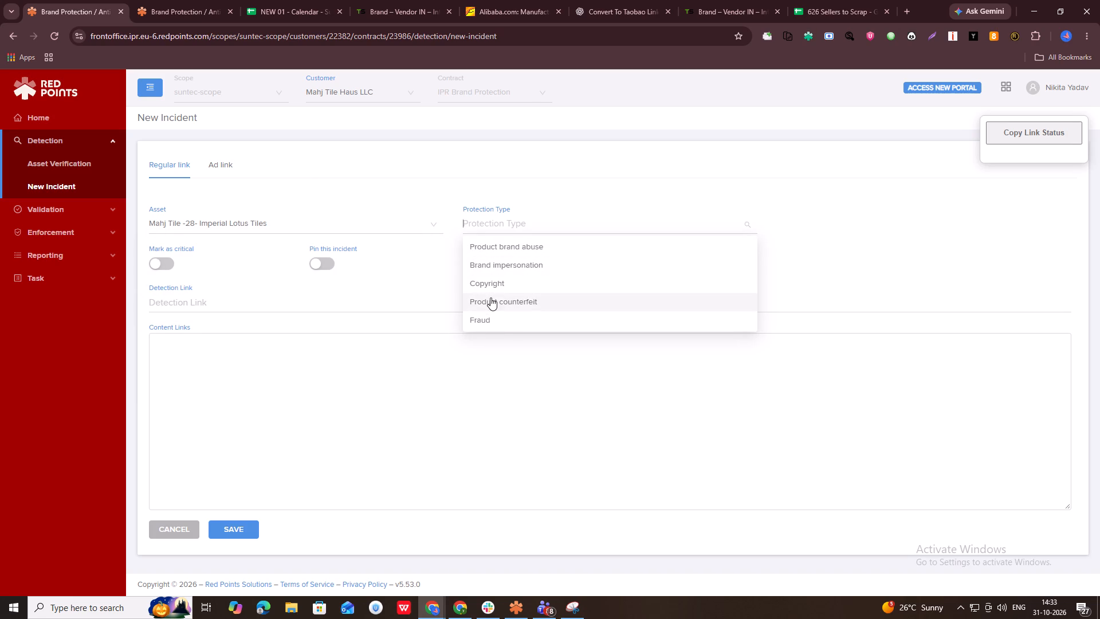
{"action": "left_click", "coordinate": [493, 284]}
{"action": "left_click", "coordinate": [489, 258]}
{"action": "left_click", "coordinate": [494, 389]}
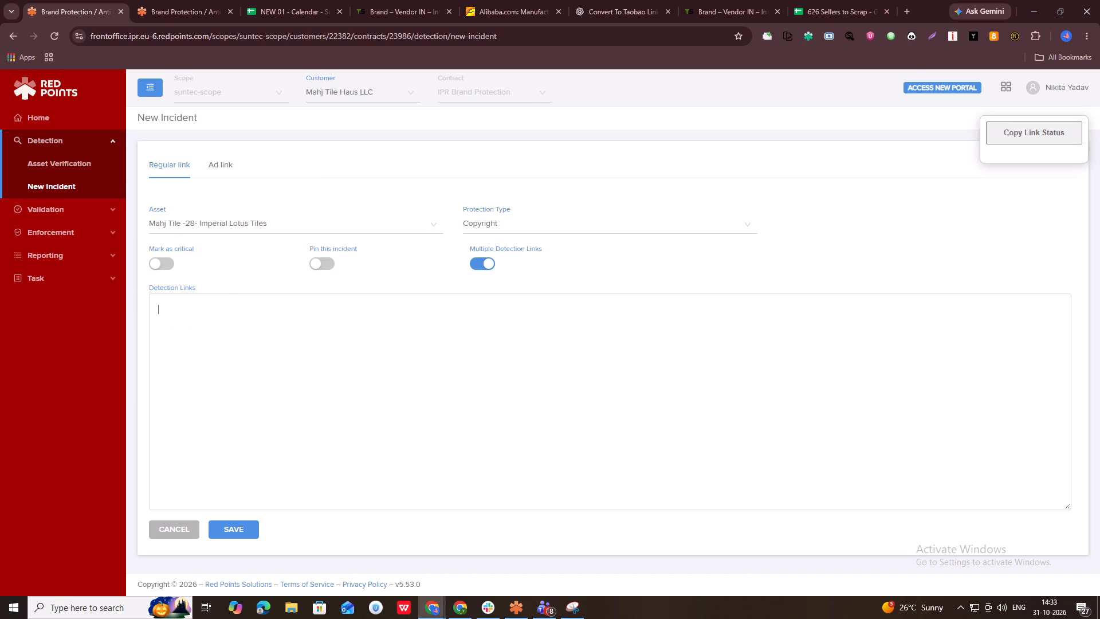
Copy the Alibaba links in C103501:C103532 into the incident's Detection Links and save the incidents.
{"action": "key", "text": "alt+Tab"}
{"action": "left_click_drag", "start_coordinate": [509, 218], "coordinate": [491, 547]}
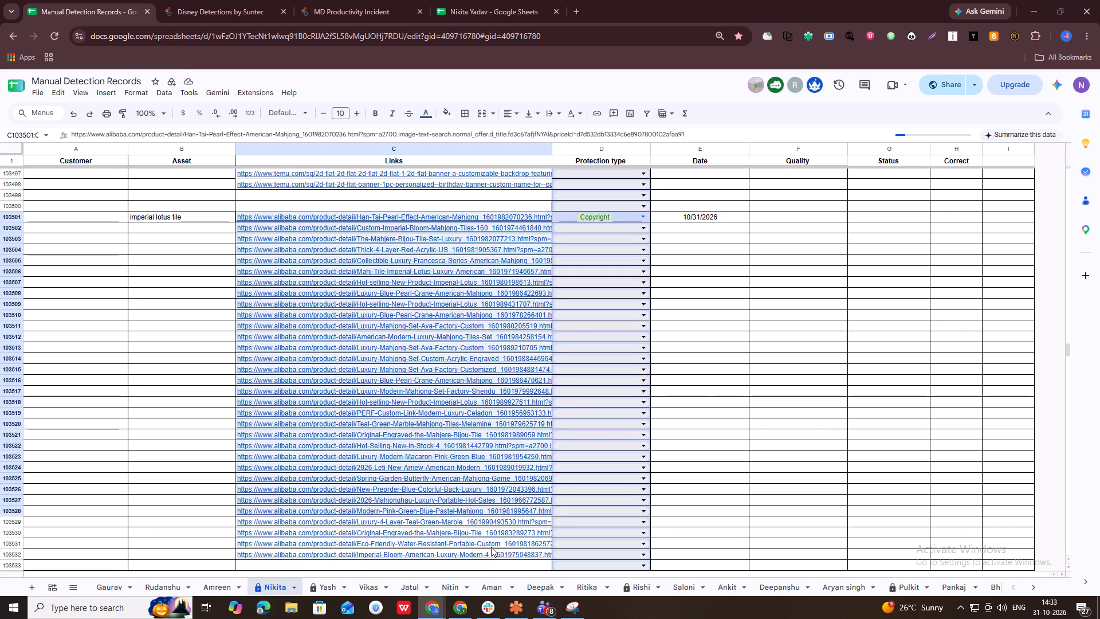
{"action": "left_click_drag", "start_coordinate": [491, 547], "coordinate": [491, 555]}
{"action": "scroll", "coordinate": [607, 385], "scroll_direction": "up", "scroll_amount": 2}
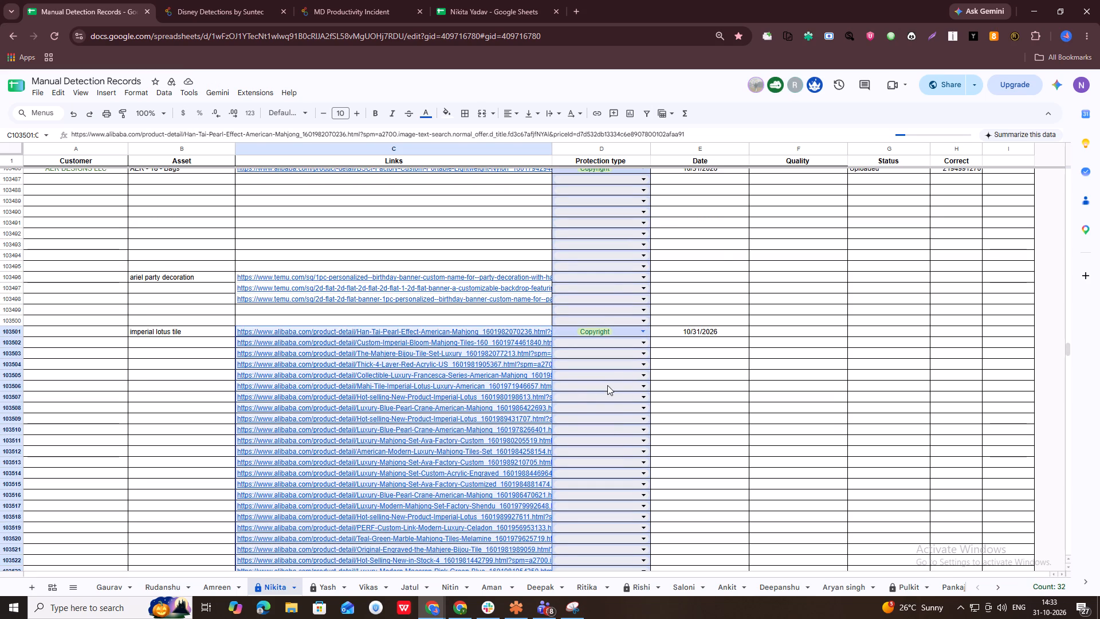
{"action": "key", "text": "ctrl+c"}
{"action": "key", "text": "ctrl+c"}
{"action": "key", "text": "ctrl+c"}
{"action": "key", "text": "ctrl+c"}
{"action": "key", "text": "ctrl+c"}
{"action": "key", "text": "alt+Tab"}
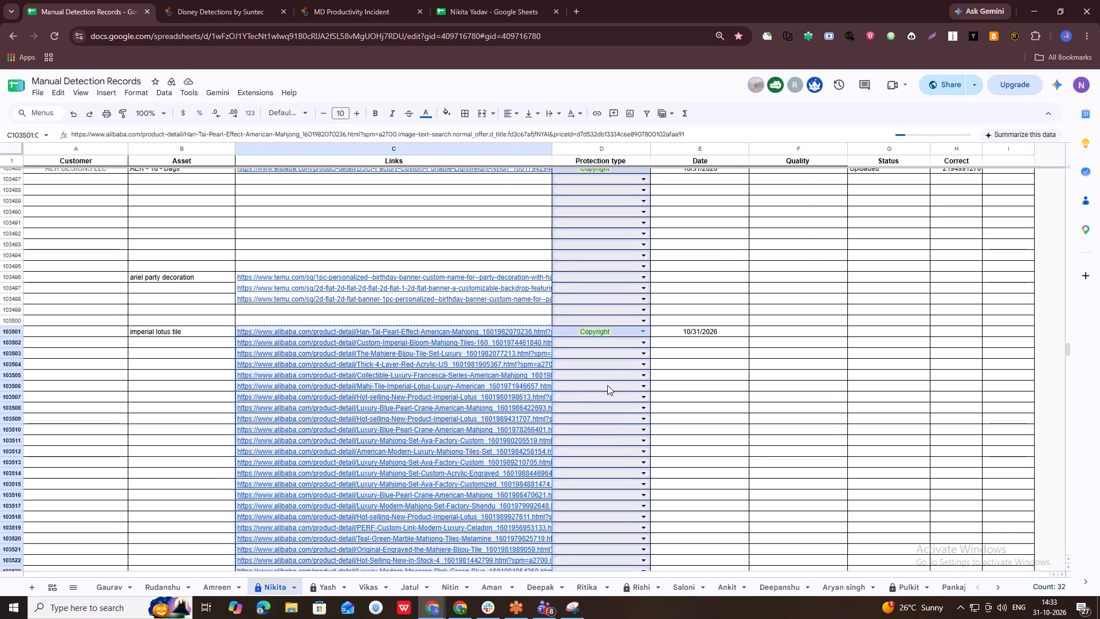
{"action": "key", "text": "ctrl+v"}
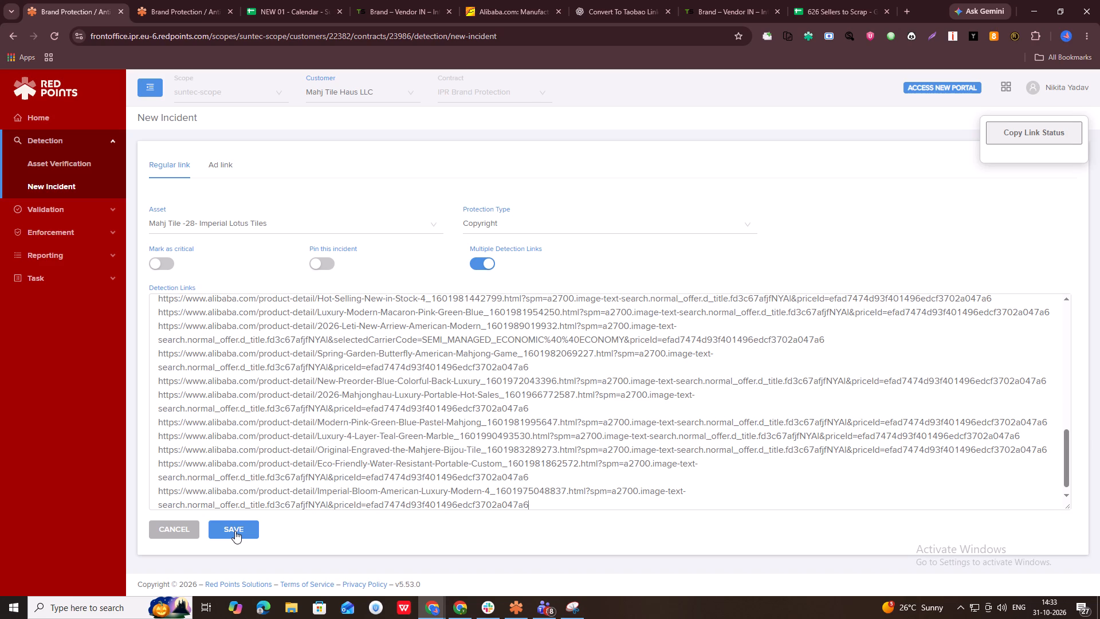
{"action": "left_click", "coordinate": [235, 531]}
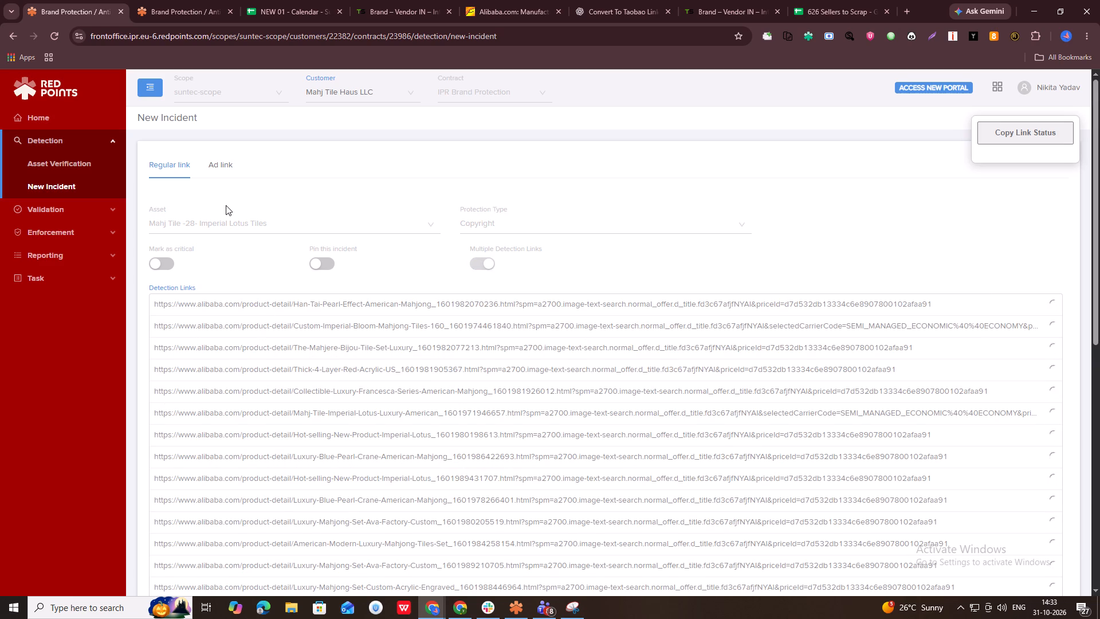
Copy the asset name Mahj Tile -28- Imperial Lotus Tiles into B103501 and the customer Mahj Tile Haus LLC into A103501.
{"action": "left_click", "coordinate": [227, 221], "text": "alt"}
{"action": "key", "text": "alt+Tab"}
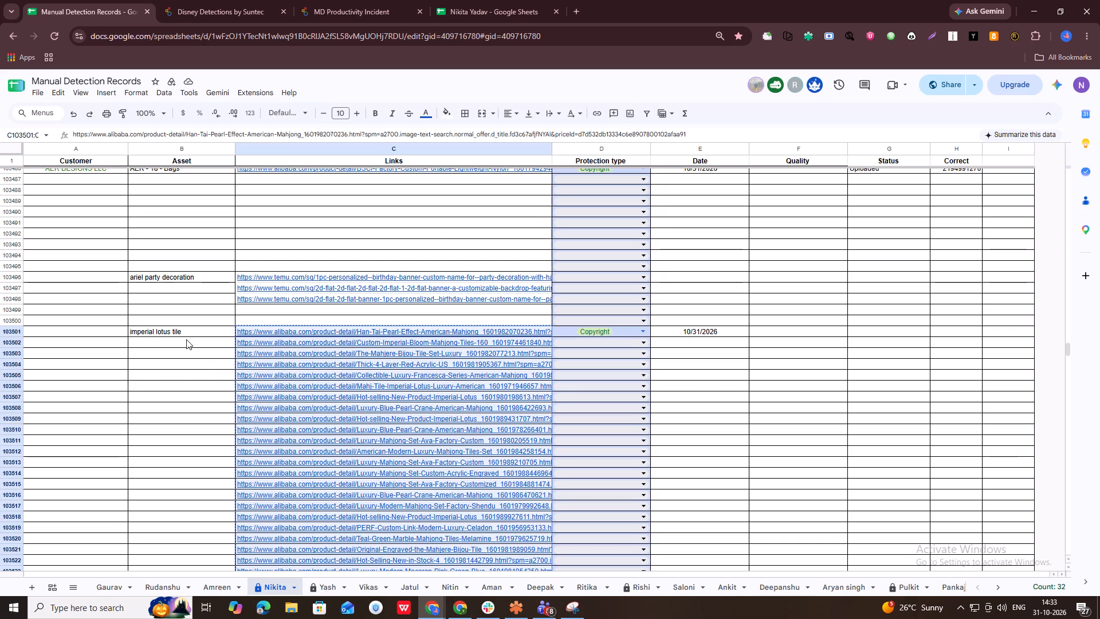
{"action": "left_click", "coordinate": [184, 332]}
{"action": "key", "text": "ctrl+v"}
{"action": "key", "text": "Left"}
{"action": "key", "text": "alt+Tab"}
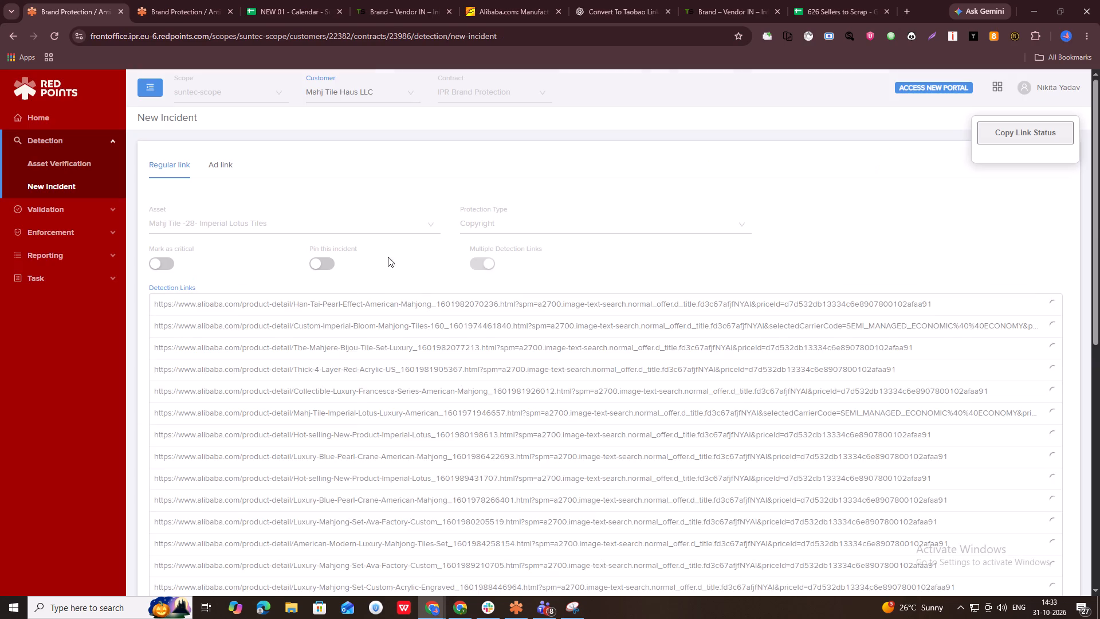
{"action": "left_click", "coordinate": [347, 94], "text": "alt"}
{"action": "key", "text": "alt+Tab"}
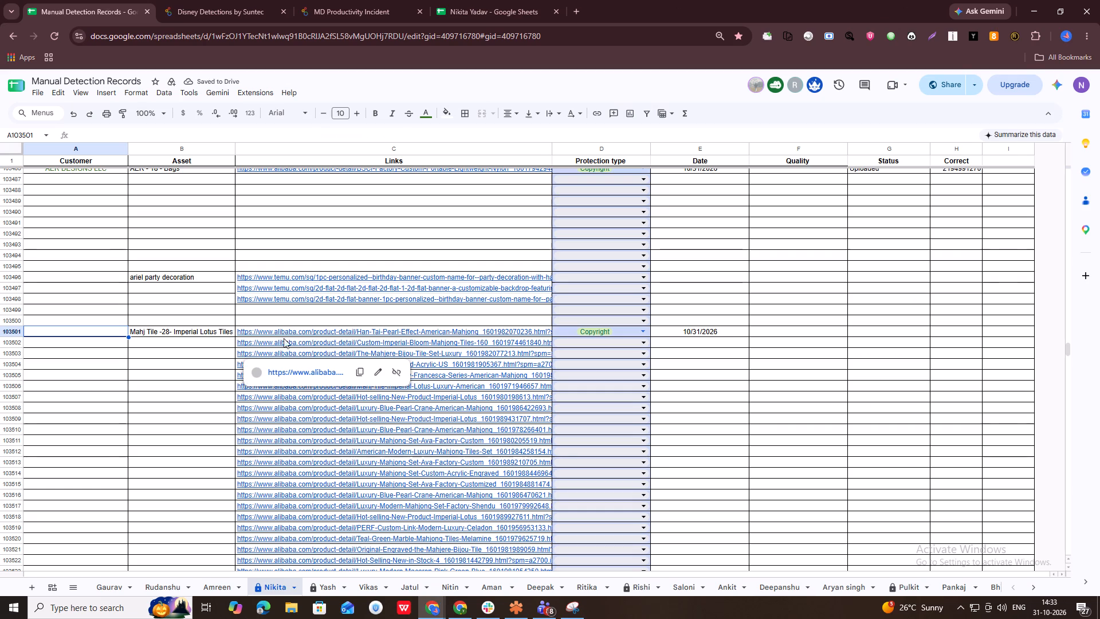
{"action": "key", "text": "ctrl+shift+v"}
Fill the Copyright protection type and the date 10/31/2026 down from row 103501 through row 103532.
{"action": "key", "text": "Right"}
{"action": "key", "text": "Right"}
{"action": "key", "text": "Right"}
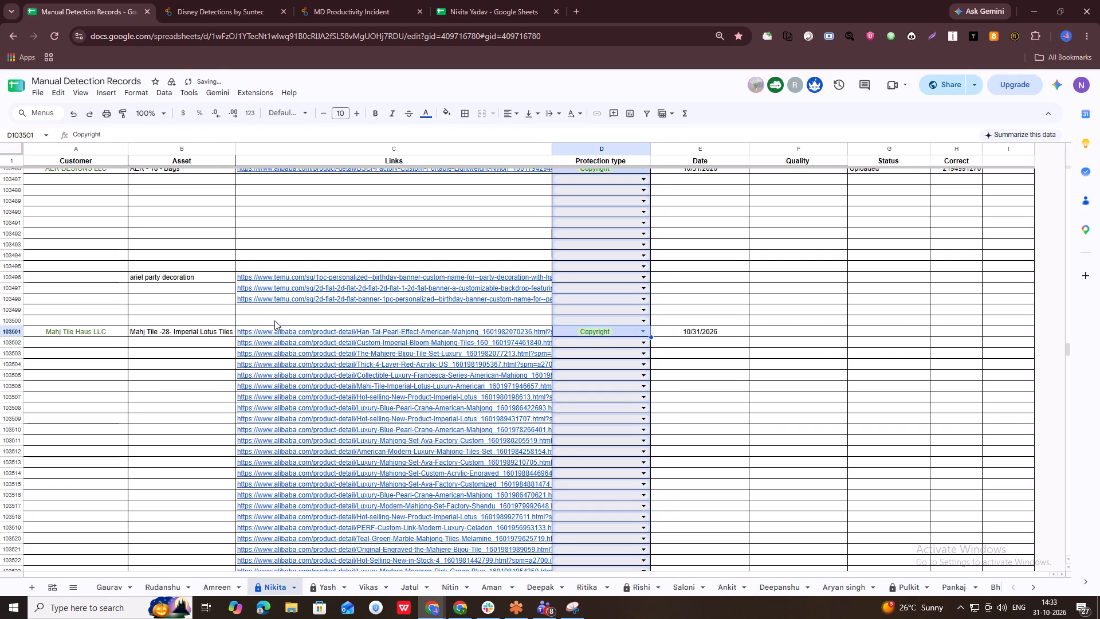
{"action": "key", "text": "shift+Right"}
{"action": "key", "text": "ctrl+space"}
{"action": "key", "text": "ctrl+d"}
Fill the customer Mahj Tile Haus LLC and the Imperial Lotus Tiles asset name down from row 103501 through row 103532.
{"action": "key", "text": "ctrl+Left"}
{"action": "key", "text": "ctrl+Left"}
{"action": "key", "text": "ctrl+Left"}
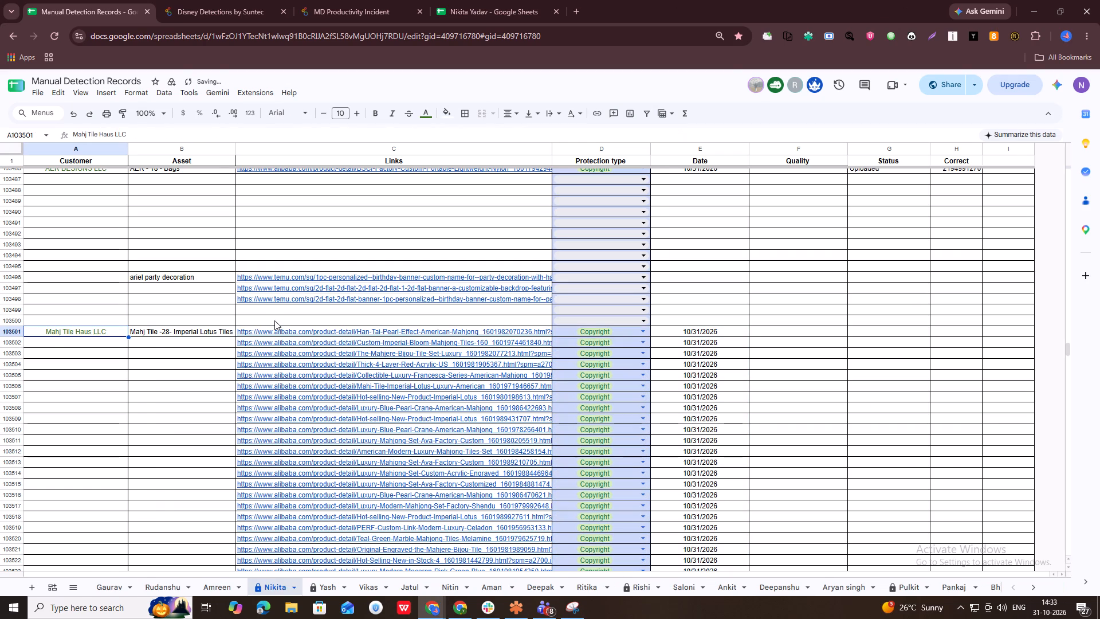
{"action": "key", "text": "shift+Right"}
{"action": "key", "text": "ctrl+space"}
{"action": "key", "text": "ctrl+d"}
Copy the link status of the created incidents from the New Incident page into the records sheet starting at F103500.
{"action": "key", "text": "Right"}
{"action": "key", "text": "Right"}
{"action": "key", "text": "Right"}
{"action": "key", "text": "Right"}
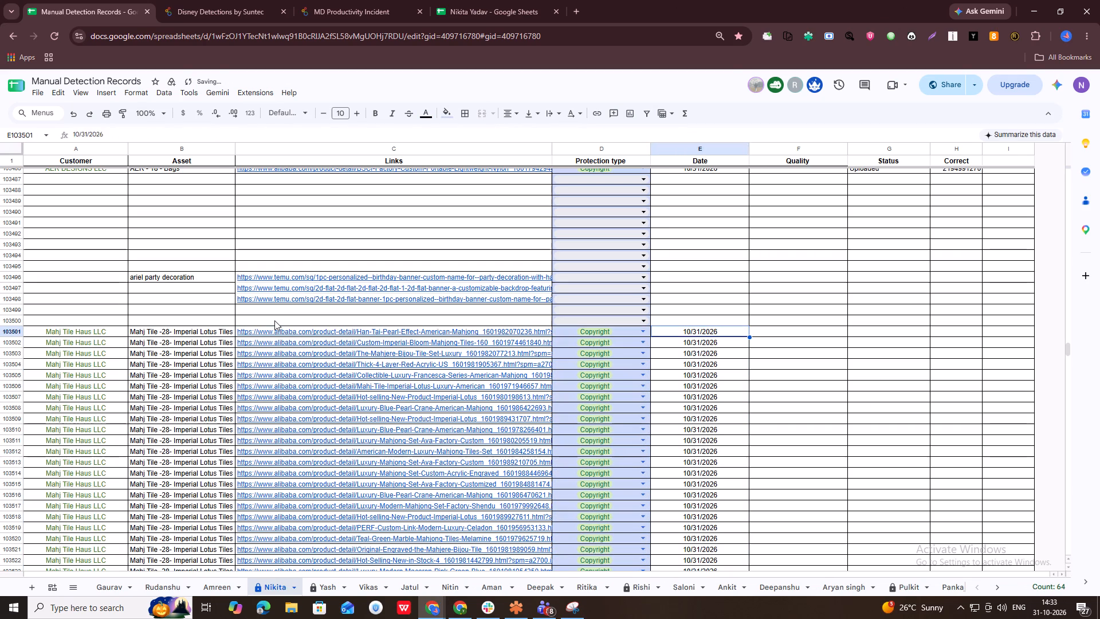
{"action": "key", "text": "Right"}
{"action": "key", "text": "alt+Tab"}
{"action": "left_click", "coordinate": [1026, 138]}
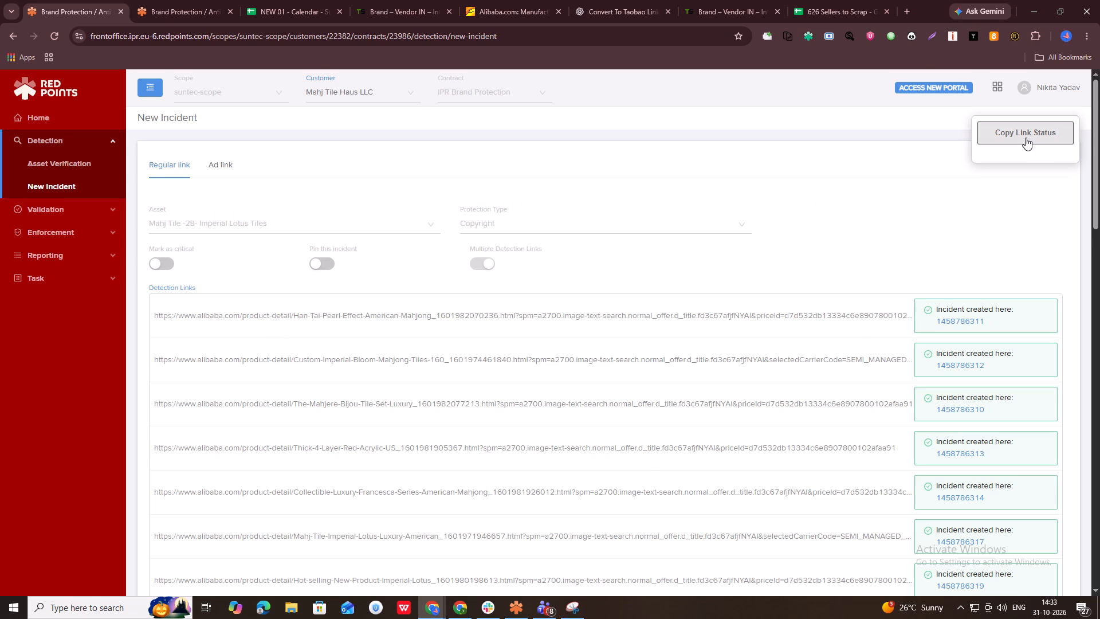
{"action": "key", "text": "alt+Tab"}
{"action": "left_click", "coordinate": [783, 322]}
{"action": "key", "text": "ctrl+v"}
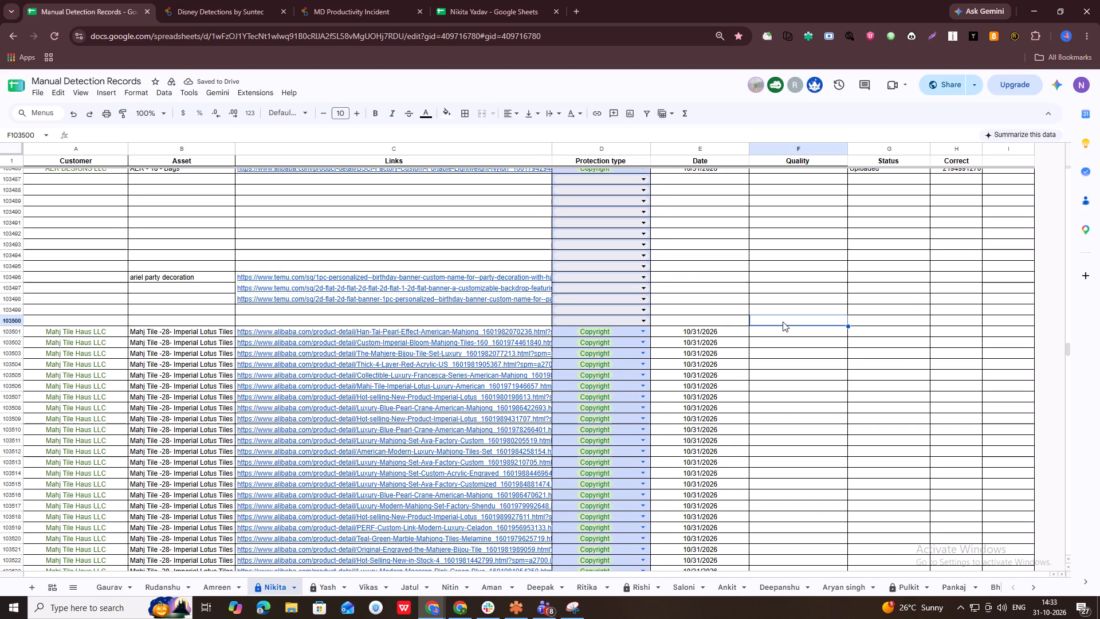
Delete the pasted header row F103500:H103500 and the duplicate links in Quality cells F103501:F103532, ending at Links cell C103533.
{"action": "key", "text": "Left"}
{"action": "key", "text": "Right"}
{"action": "key", "text": "shift+Right"}
{"action": "key", "text": "shift+Right"}
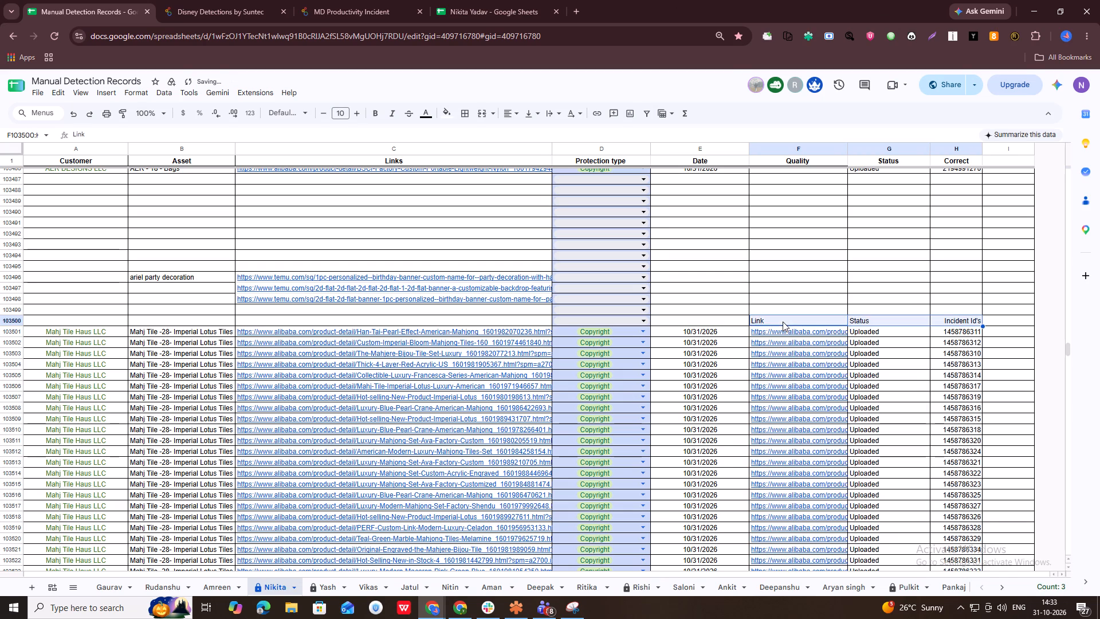
{"action": "key", "text": "Delete"}
{"action": "key", "text": "Down"}
{"action": "key", "text": "ctrl+shift+Down"}
{"action": "key", "text": "Delete"}
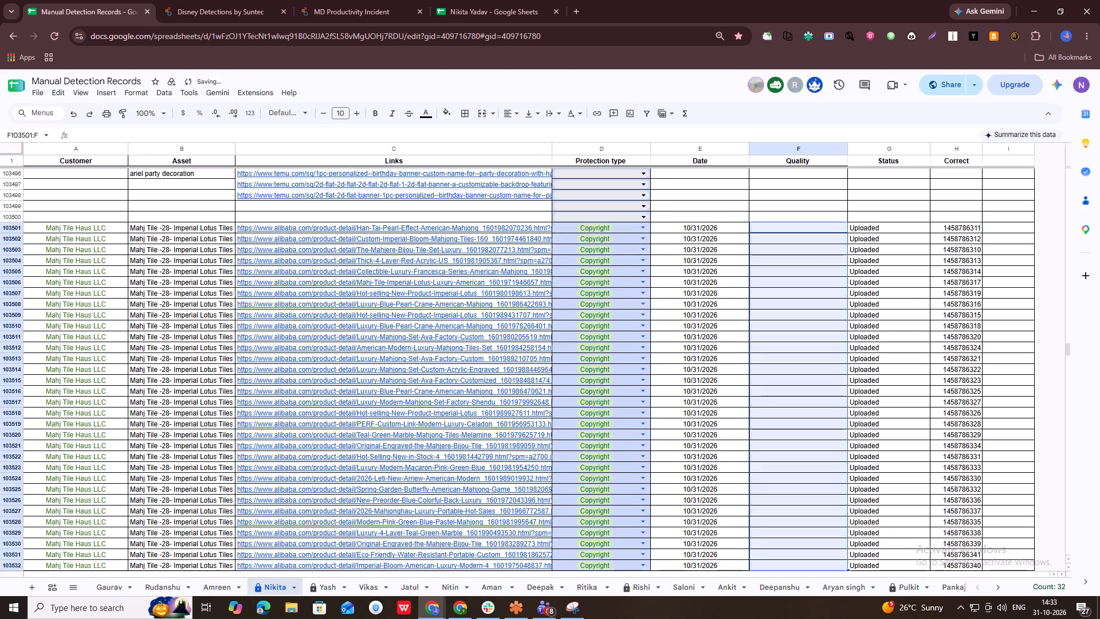
{"action": "key", "text": "Right"}
{"action": "key", "text": "ctrl+Down"}
{"action": "key", "text": "Down"}
{"action": "key", "text": "Left"}
{"action": "key", "text": "Left"}
{"action": "key", "text": "Left"}
{"action": "key", "text": "Left"}
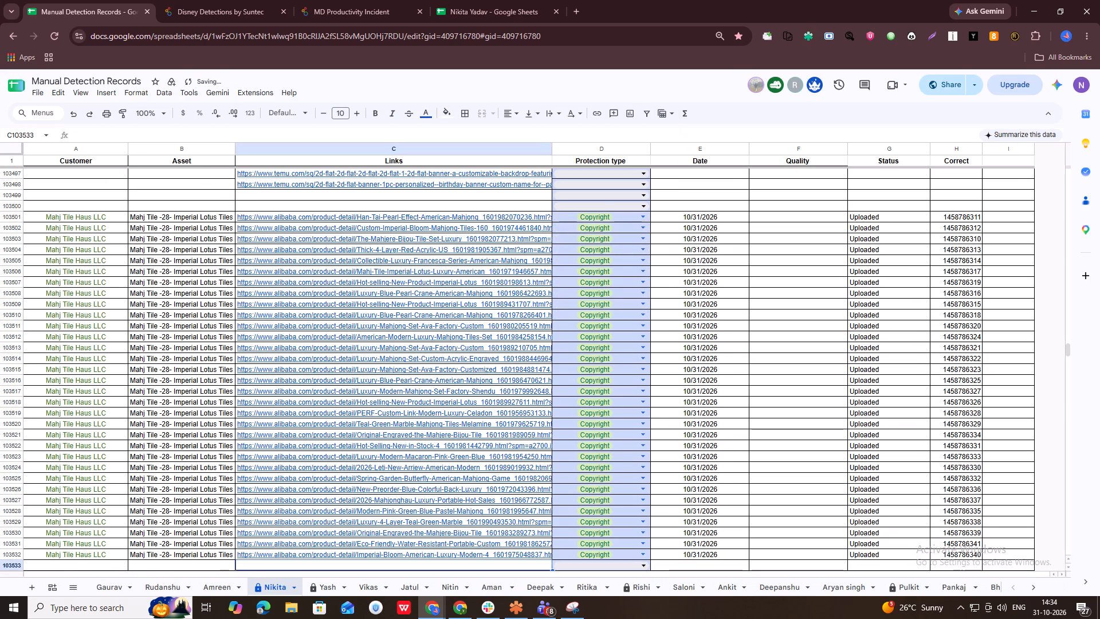
{"action": "key", "text": "Right"}
{"action": "key", "text": "Left"}
Return from the saved detection links to an empty multiple-link New Incident form.
{"action": "key", "text": "alt+Tab"}
{"action": "scroll", "coordinate": [783, 312], "scroll_direction": "down", "scroll_amount": 13}
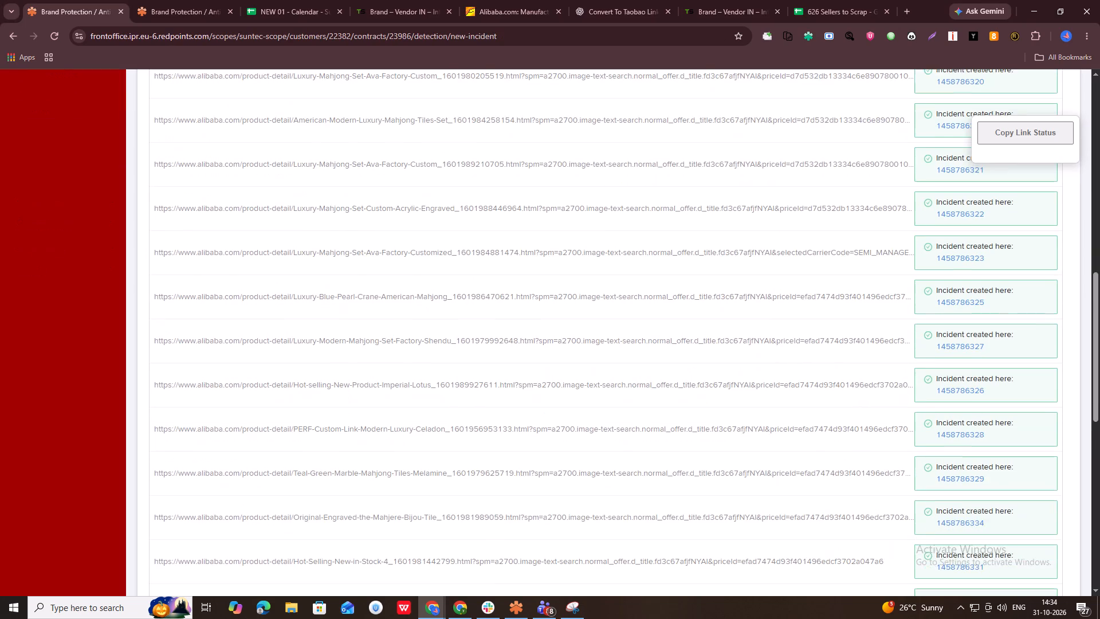
{"action": "scroll", "coordinate": [485, 479], "scroll_direction": "down", "scroll_amount": 7}
{"action": "scroll", "coordinate": [434, 471], "scroll_direction": "down", "scroll_amount": 7}
{"action": "left_click", "coordinate": [269, 509]}
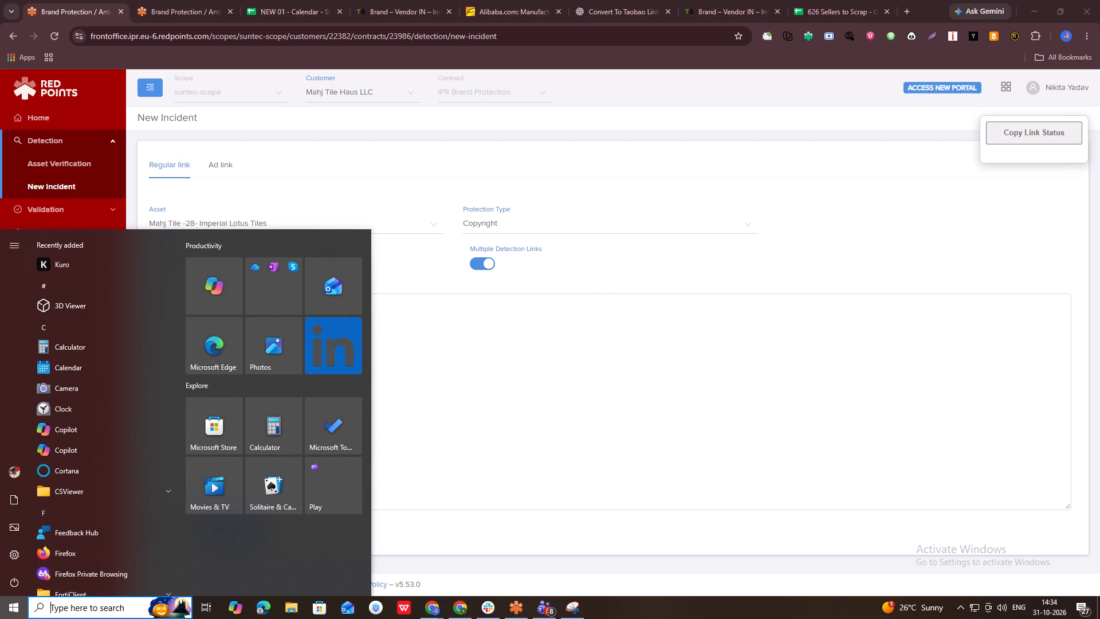
Open the Kuro application.
{"action": "left_click", "coordinate": [82, 267]}
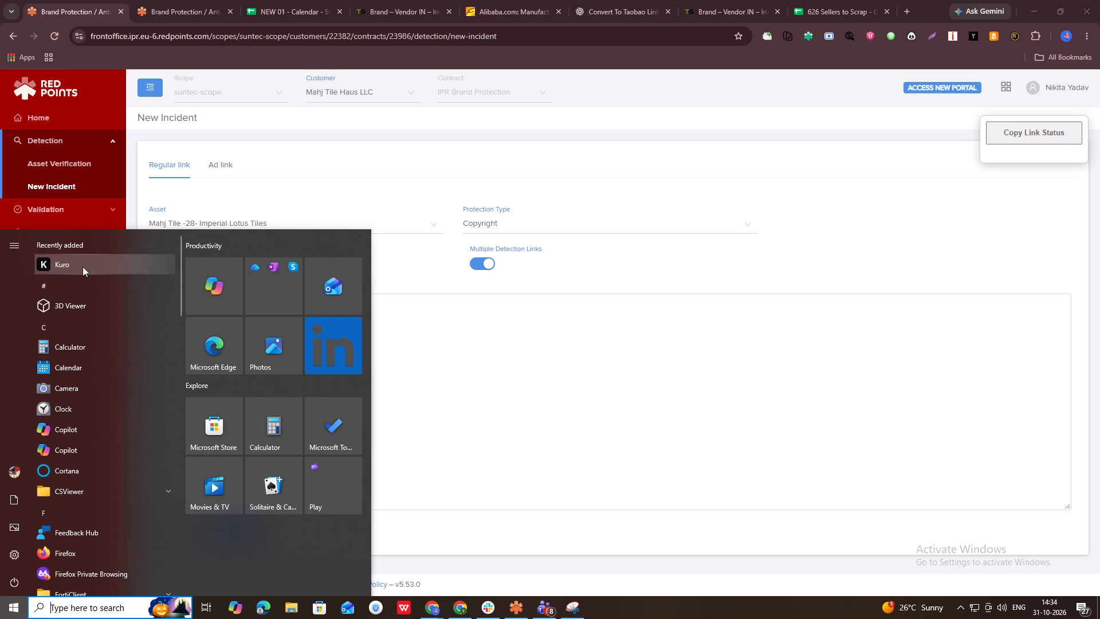
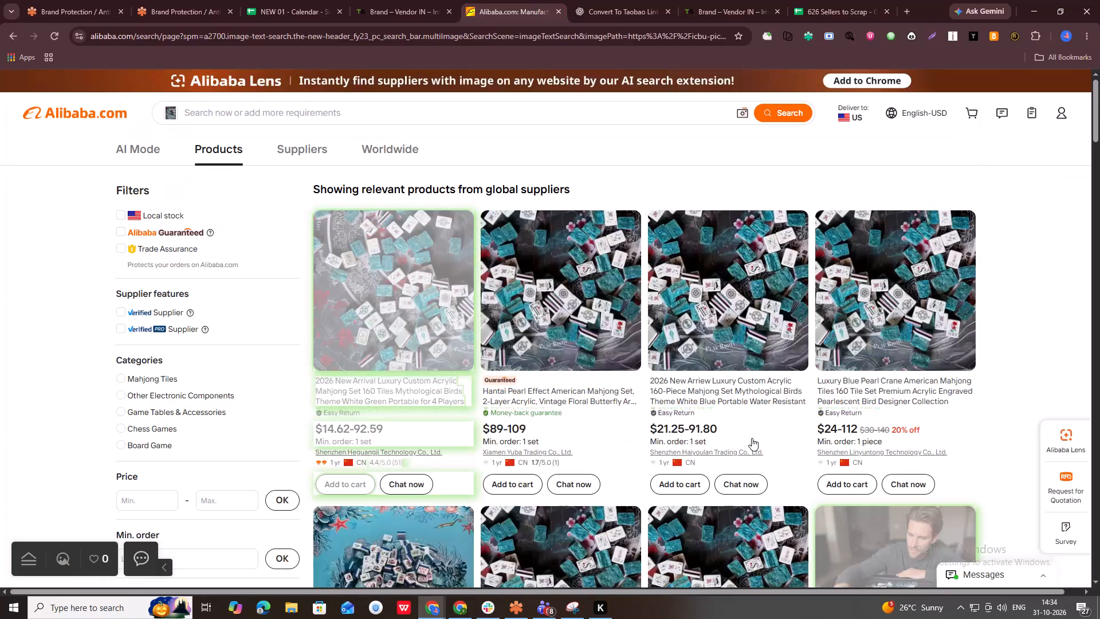
Check the photos of the Hantai Pearl Effect American Mahjong Set listing and record its link in Links cell C103533.
{"action": "right_click", "coordinate": [544, 396]}
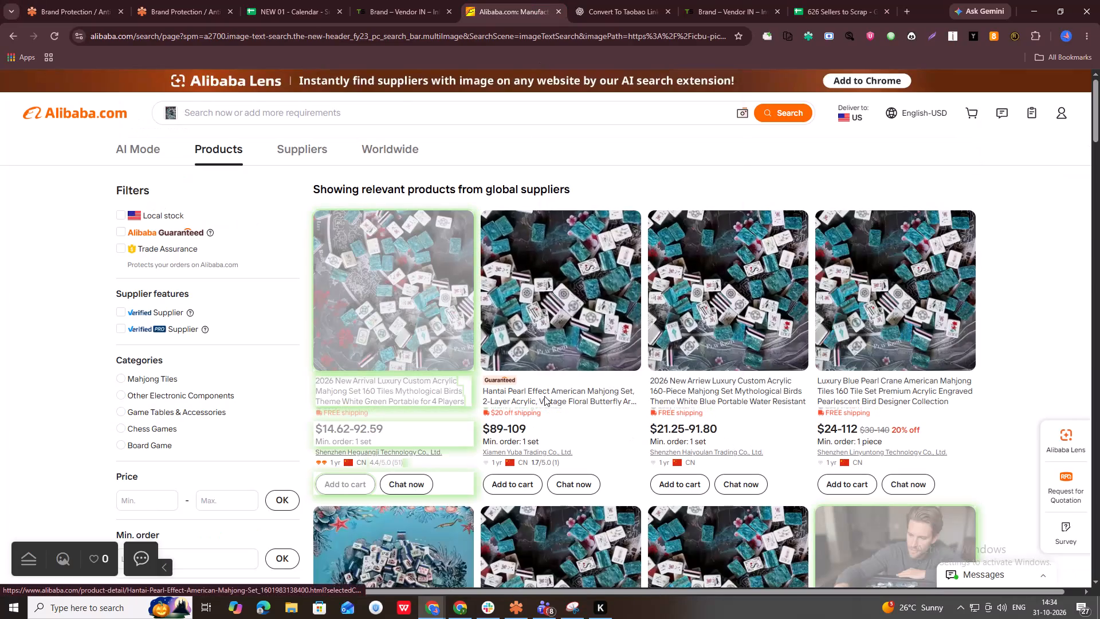
{"action": "right_click", "coordinate": [541, 397]}
{"action": "left_click", "coordinate": [600, 313]}
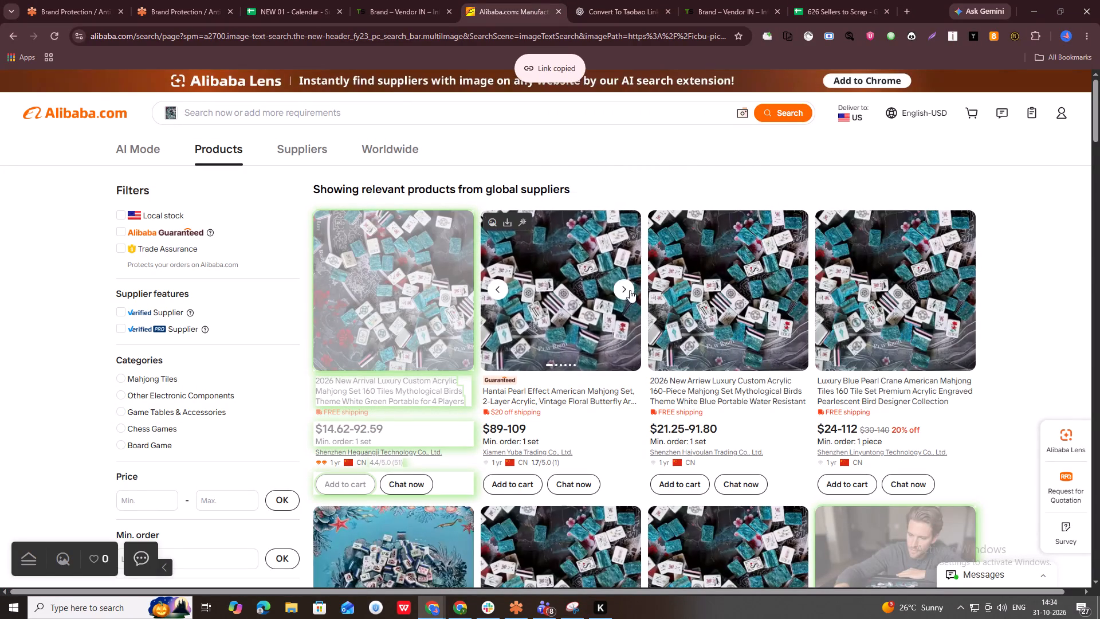
{"action": "left_click", "coordinate": [630, 290]}
{"action": "left_click", "coordinate": [630, 290]}
{"action": "left_click", "coordinate": [630, 290]}
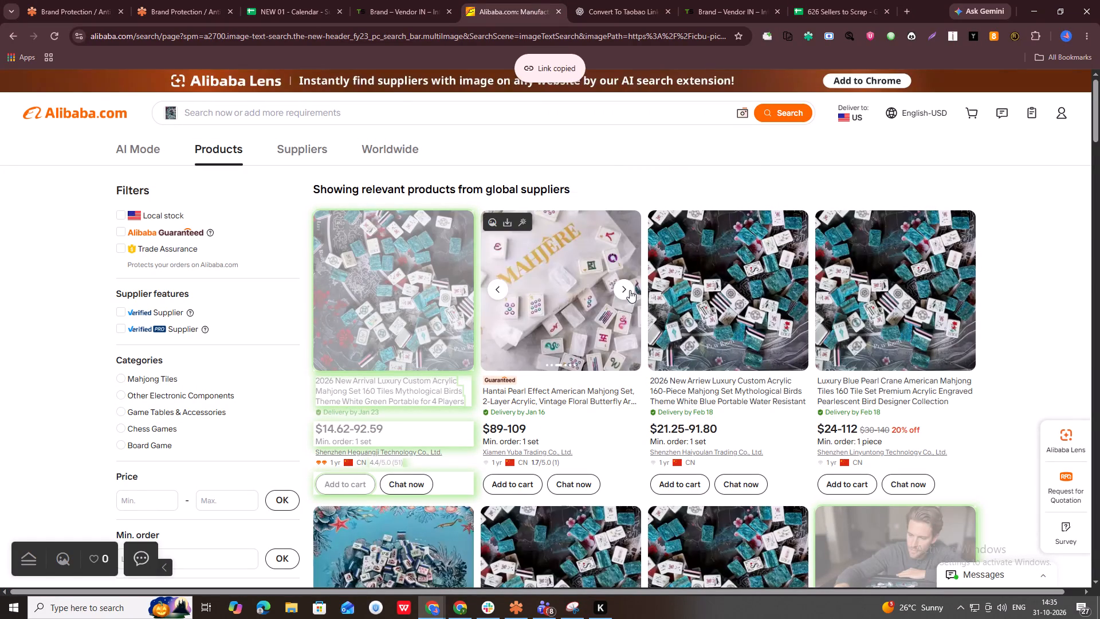
{"action": "left_click", "coordinate": [630, 290]}
{"action": "left_click", "coordinate": [630, 290]}
{"action": "left_click", "coordinate": [630, 290]}
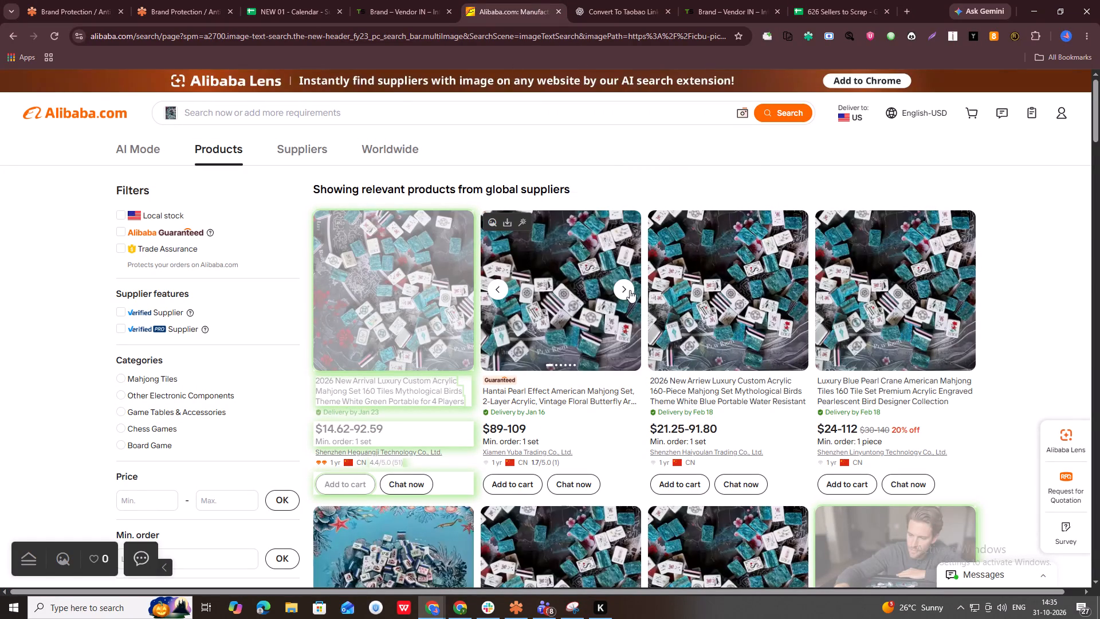
{"action": "left_click", "coordinate": [630, 290]}
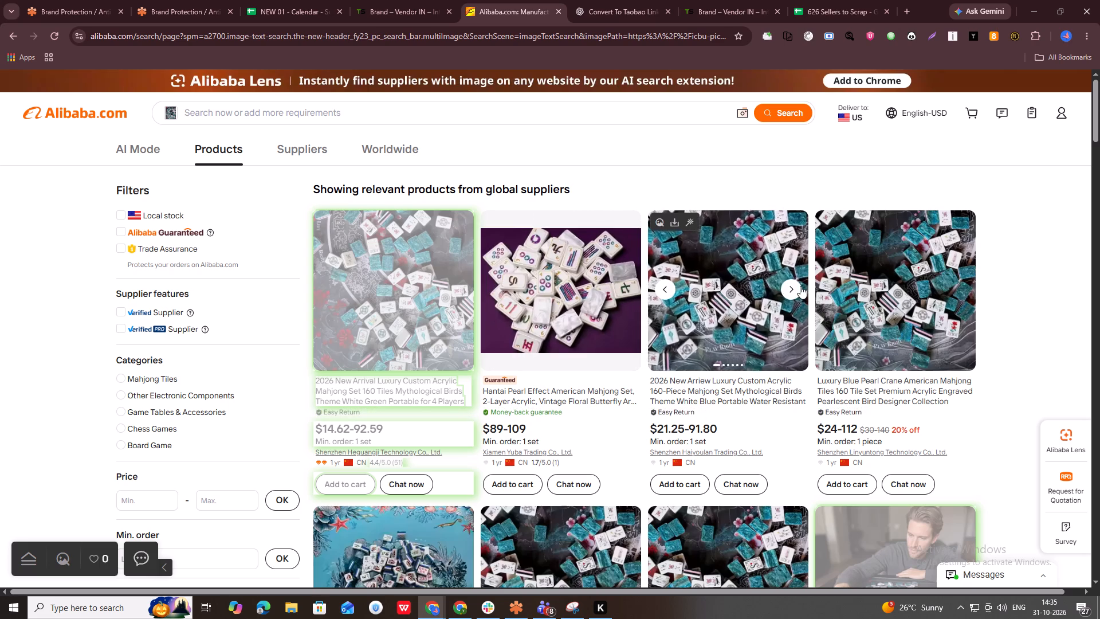
{"action": "left_click", "coordinate": [800, 286]}
{"action": "left_click", "coordinate": [800, 286]}
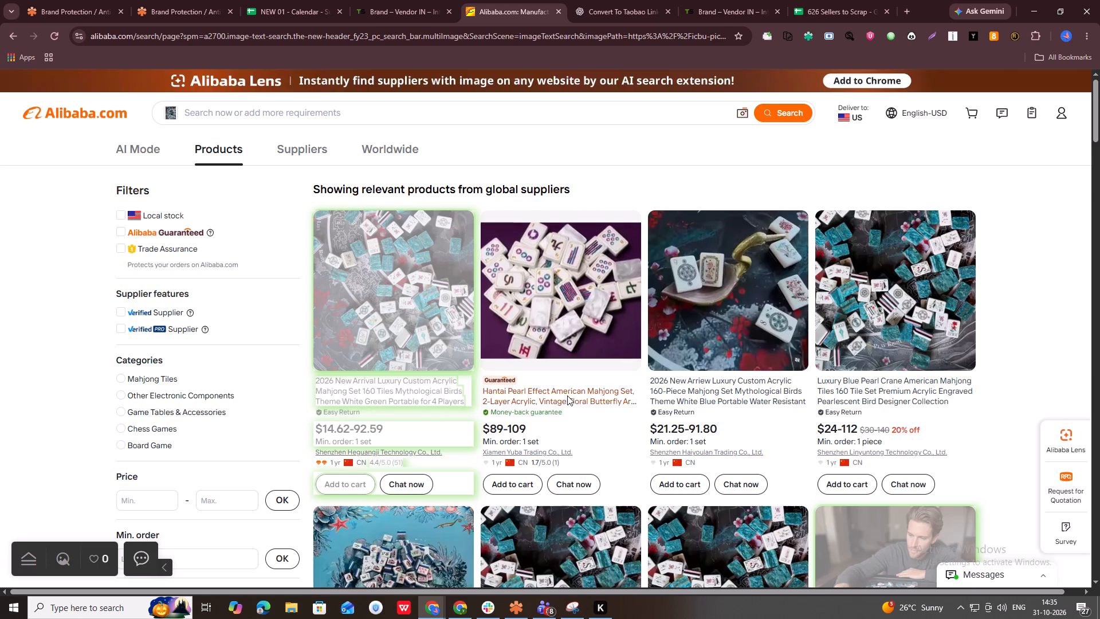
{"action": "right_click", "coordinate": [567, 395]}
{"action": "key", "text": "alt+Tab"}
{"action": "key", "text": "alt+Tab"}
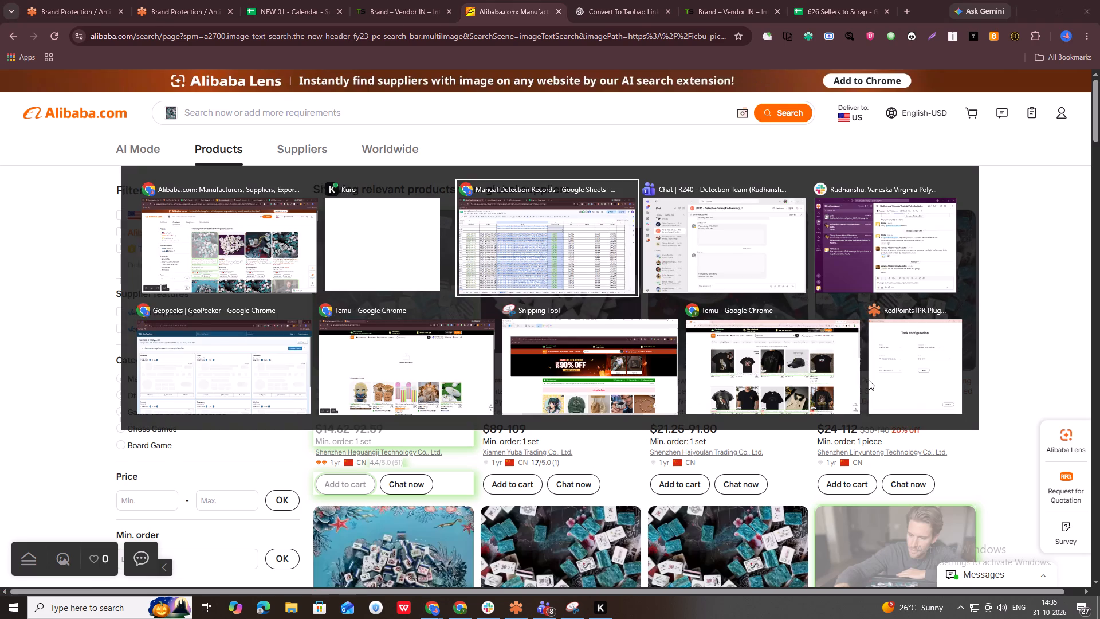
{"action": "key", "text": "ctrl+v"}
{"action": "key", "text": "Down"}
Record the links of the 2026 New Arriew 160-piece set and the Shenzhen Linyuntong Luxury Blue Pearl Crane set in C103534 and C103535.
{"action": "key", "text": "alt+Tab"}
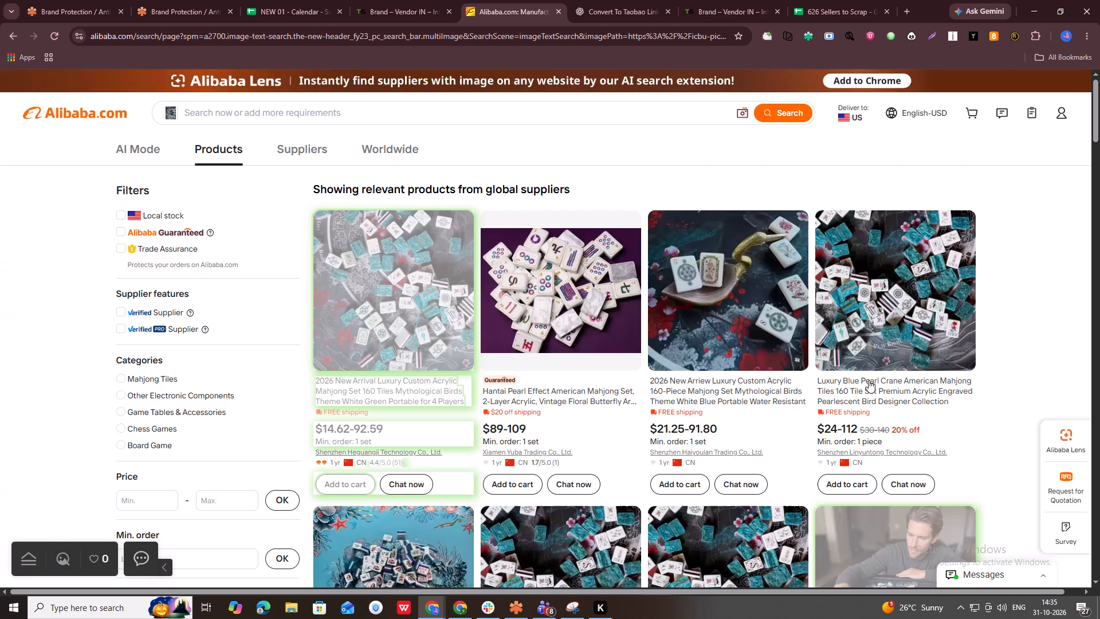
{"action": "right_click", "coordinate": [740, 386]}
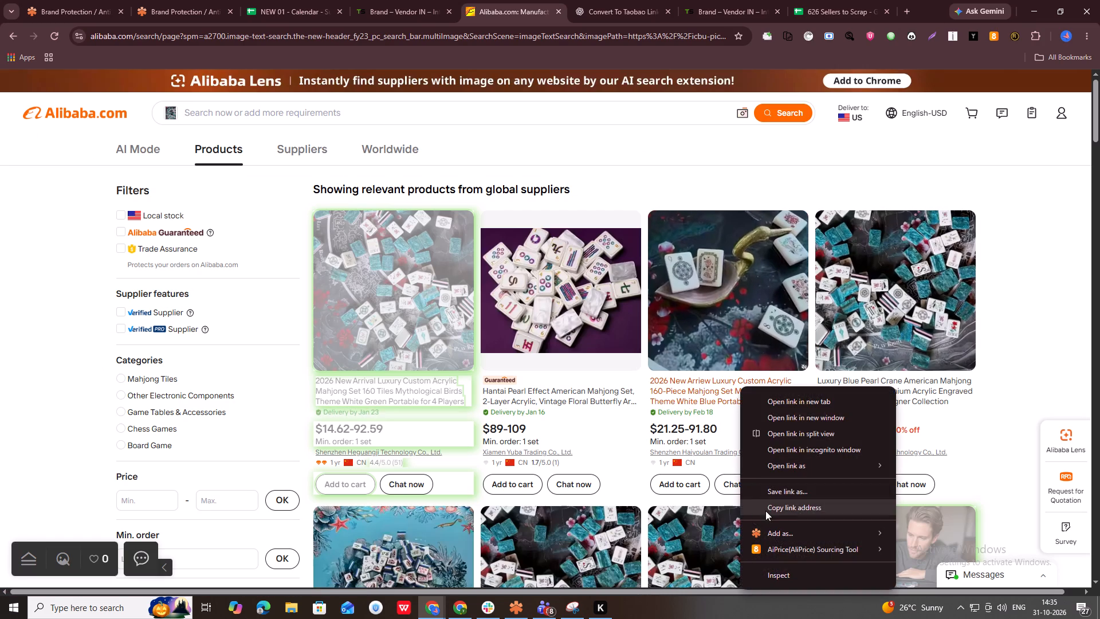
{"action": "left_click", "coordinate": [765, 511]}
{"action": "key", "text": "alt+Tab"}
{"action": "key", "text": "ctrl+v"}
{"action": "key", "text": "Down"}
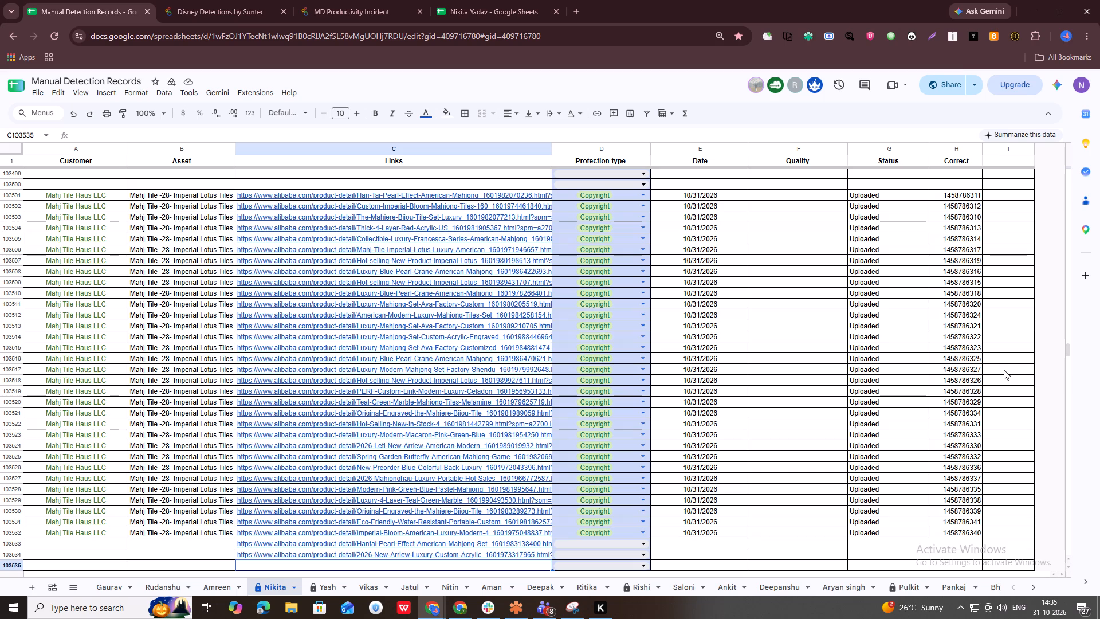
{"action": "key", "text": "alt+Tab"}
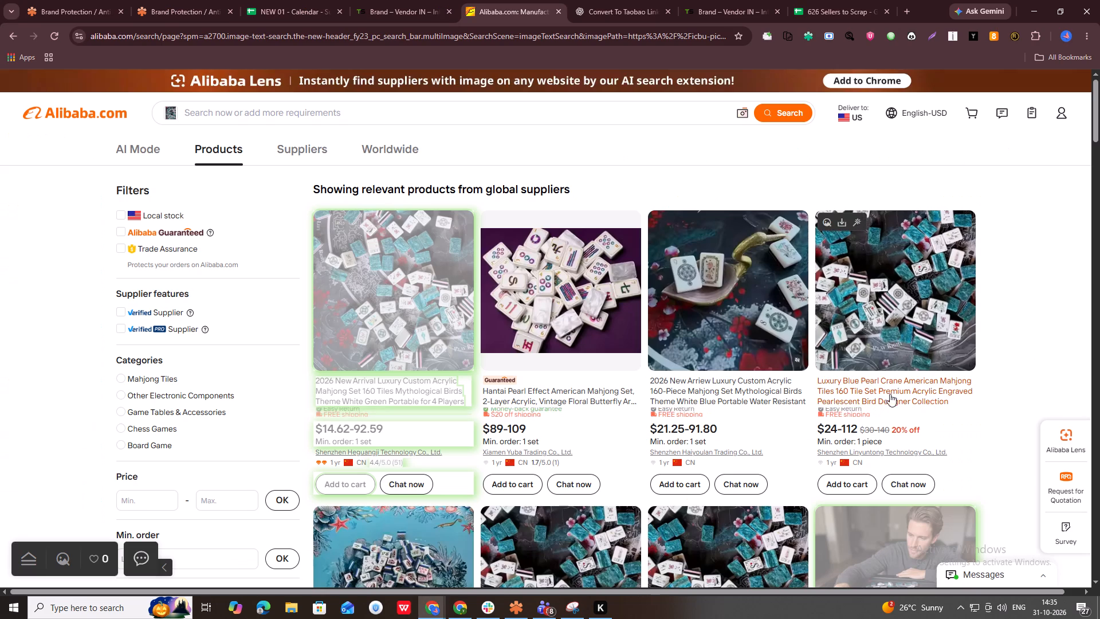
{"action": "right_click", "coordinate": [890, 390]}
{"action": "left_click", "coordinate": [915, 508]}
{"action": "key", "text": "alt+Tab"}
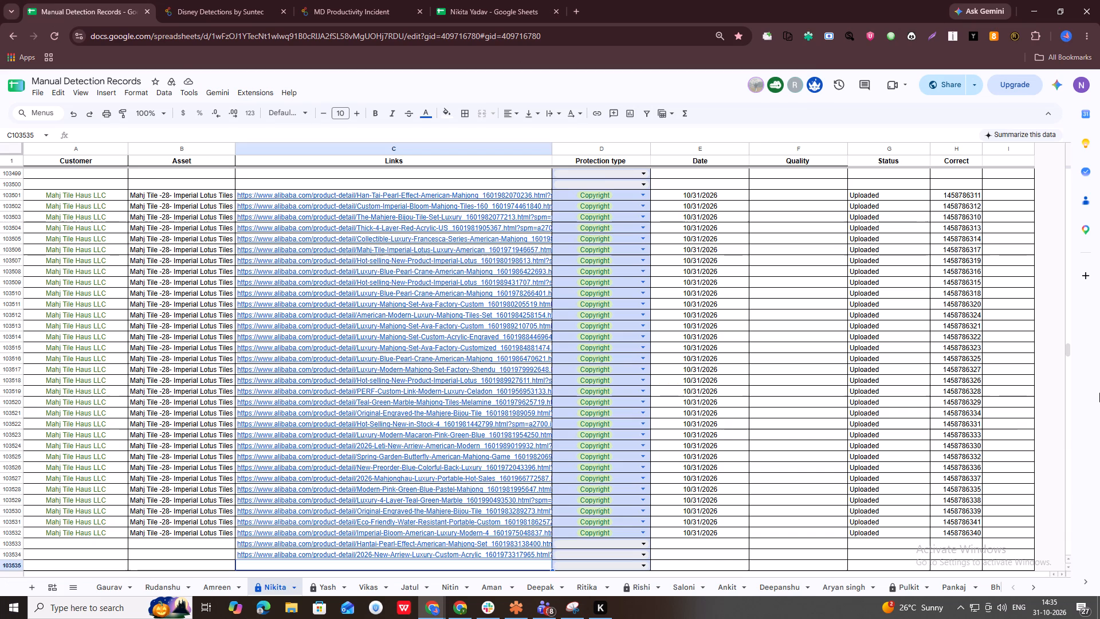
{"action": "key", "text": "ctrl+v"}
{"action": "key", "text": "Down"}
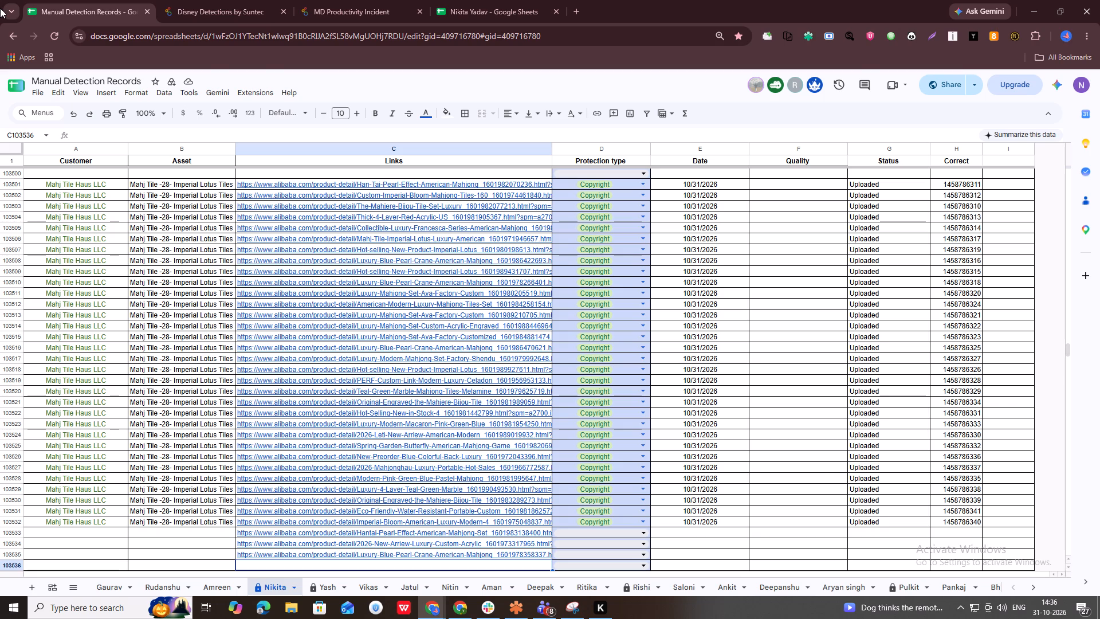
Examine the photos of the Custom American Style Sea Creature Themed Mahjong Set listing for infringing tile designs.
{"action": "key", "text": "alt+Tab"}
{"action": "key", "text": "Down"}
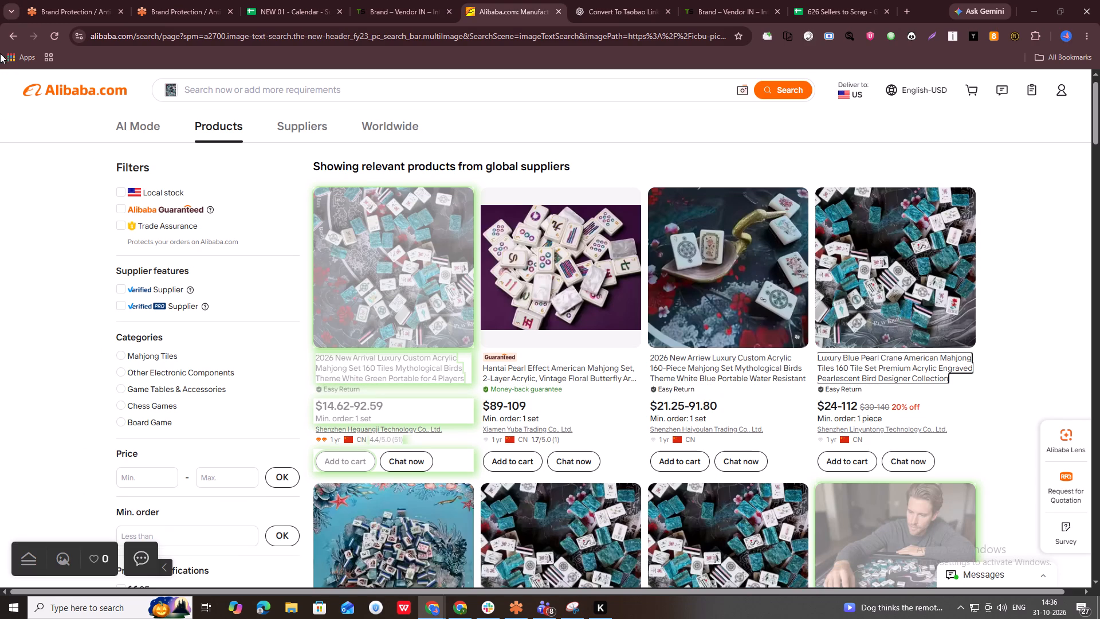
{"action": "scroll", "coordinate": [564, 311], "scroll_direction": "down", "scroll_amount": 4}
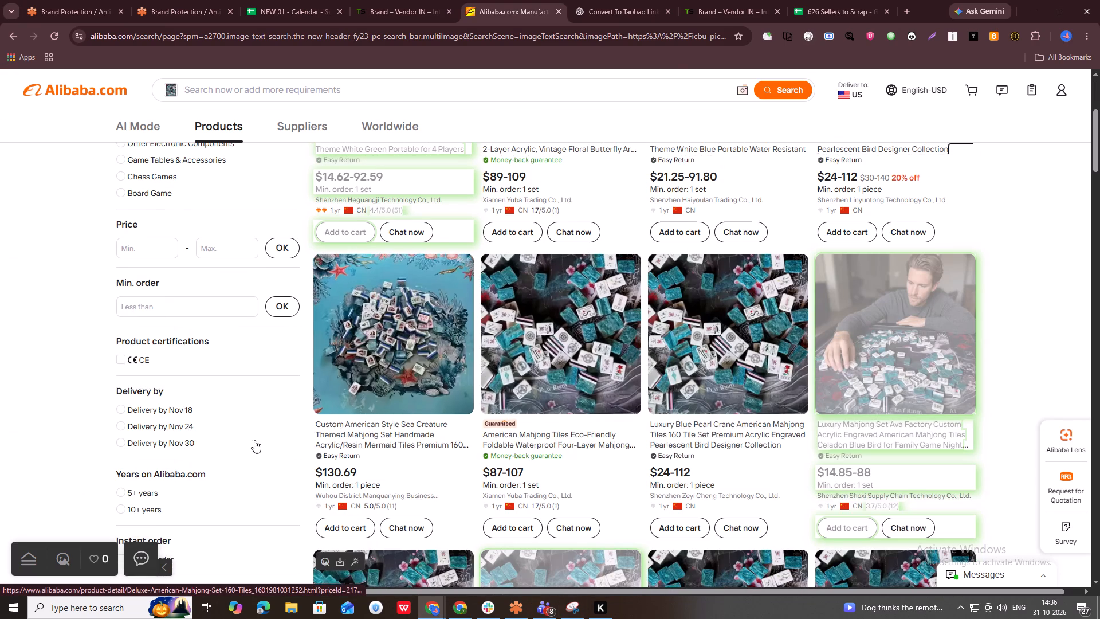
{"action": "left_click", "coordinate": [331, 335]}
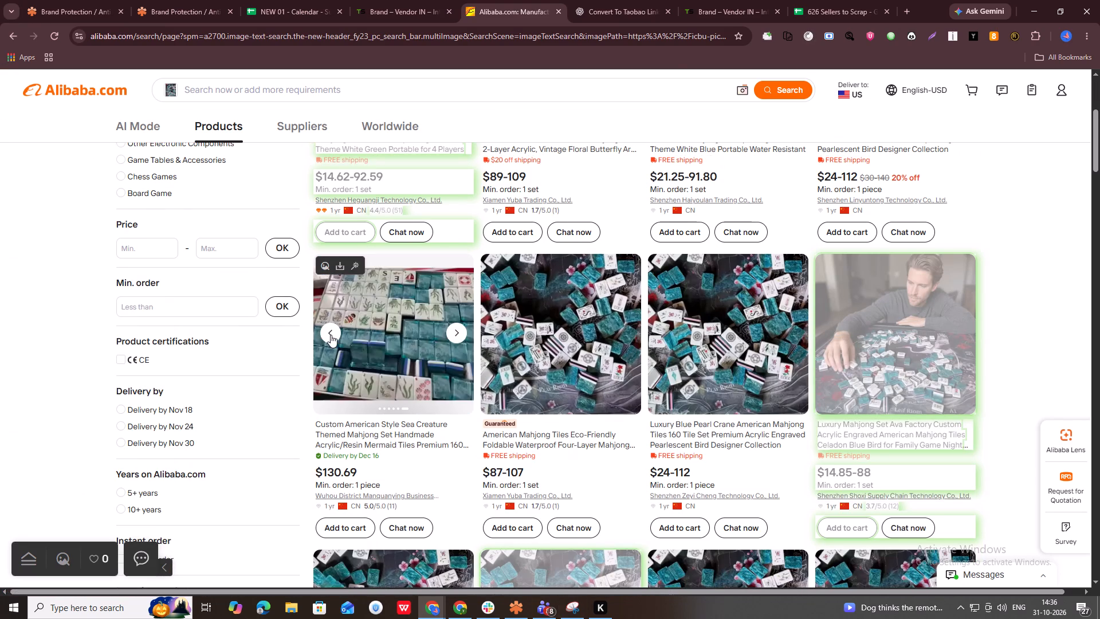
{"action": "left_click", "coordinate": [331, 335]}
{"action": "left_click", "coordinate": [333, 335]}
{"action": "left_click", "coordinate": [333, 335]}
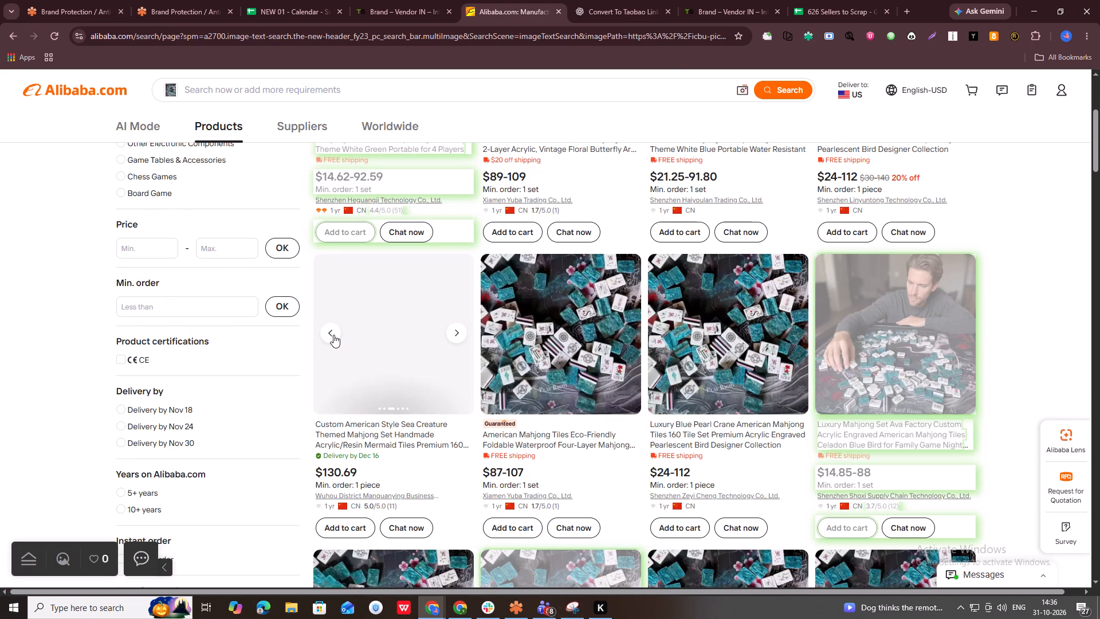
{"action": "left_click", "coordinate": [333, 335]}
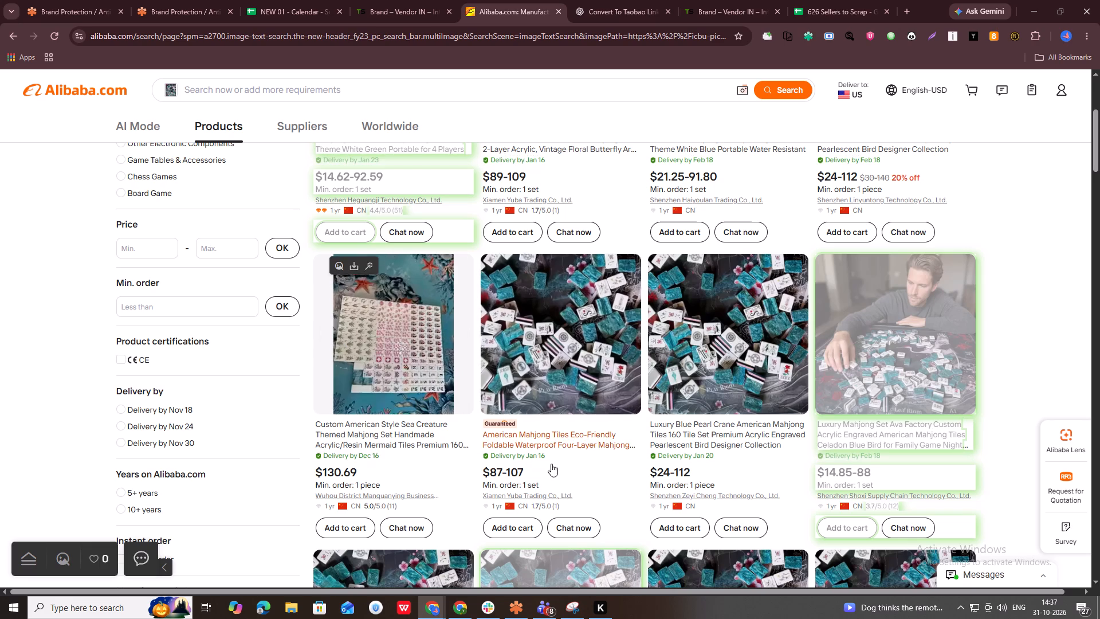
Record the links of the Eco-Friendly American Mahjong Tiles and the Shenzhen Zeyi Cheng Luxury Blue Pearl Crane set in C103536 and C103537.
{"action": "right_click", "coordinate": [558, 441]}
{"action": "left_click", "coordinate": [597, 358]}
{"action": "key", "text": "alt+Tab"}
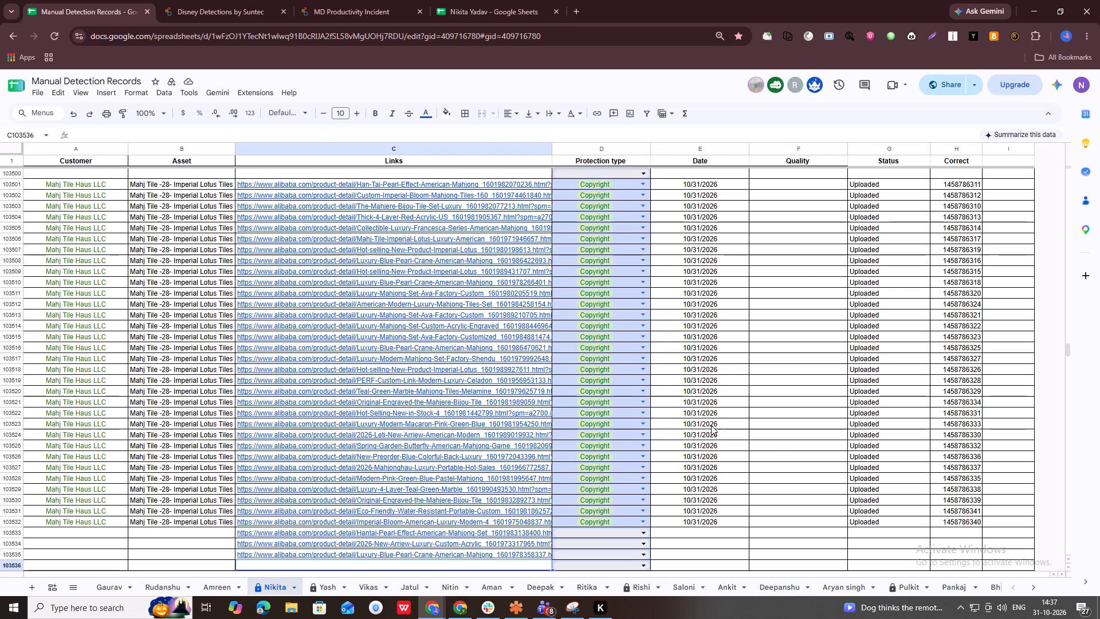
{"action": "key", "text": "ctrl+v"}
{"action": "key", "text": "Down"}
{"action": "key", "text": "alt+Tab"}
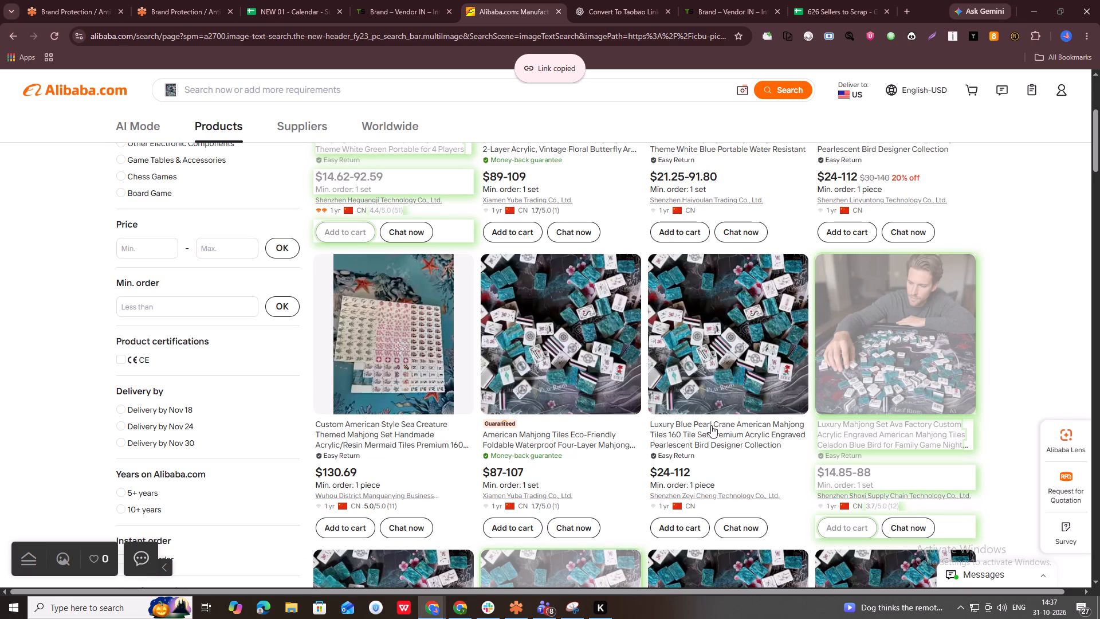
{"action": "right_click", "coordinate": [707, 442]}
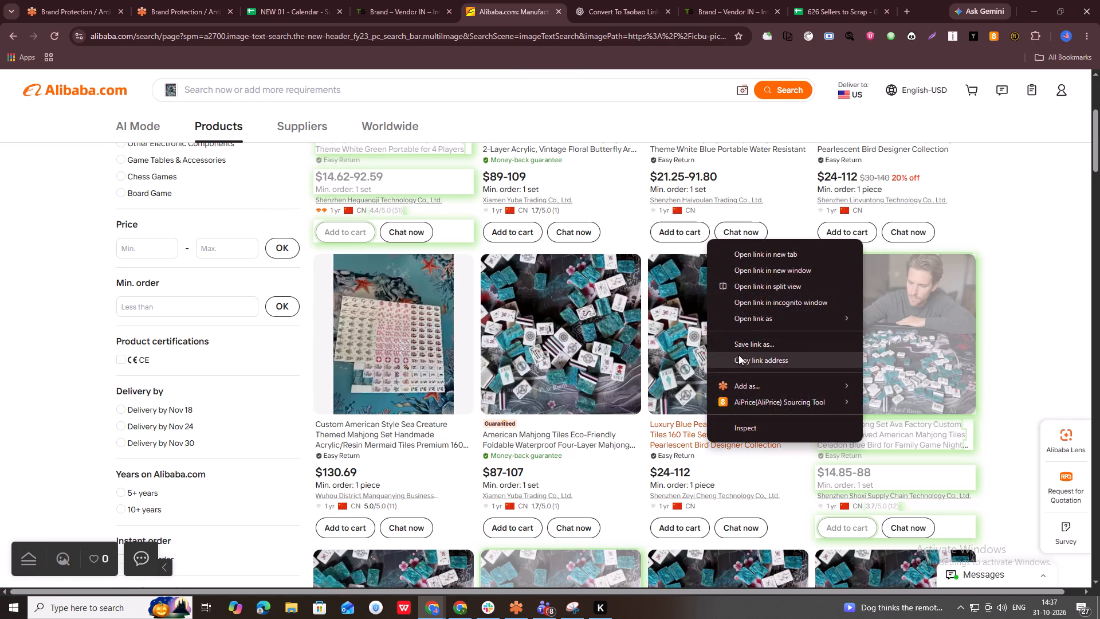
{"action": "left_click", "coordinate": [738, 355]}
{"action": "key", "text": "alt+Tab"}
{"action": "key", "text": "ctrl+v"}
{"action": "key", "text": "Down"}
Record the link of the Deluxe American Mahjong Set 160 Tiles listing from Shenzhen Yidayi in Links cell C103538.
{"action": "key", "text": "alt+Tab"}
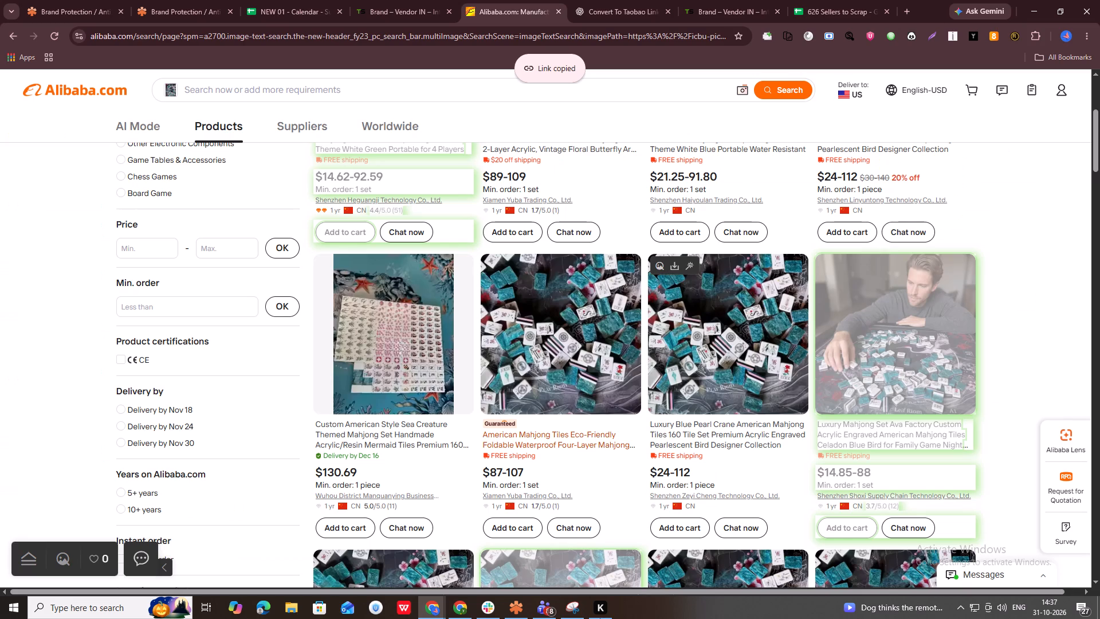
{"action": "scroll", "coordinate": [734, 461], "scroll_direction": "down", "scroll_amount": 5}
{"action": "right_click", "coordinate": [391, 433]}
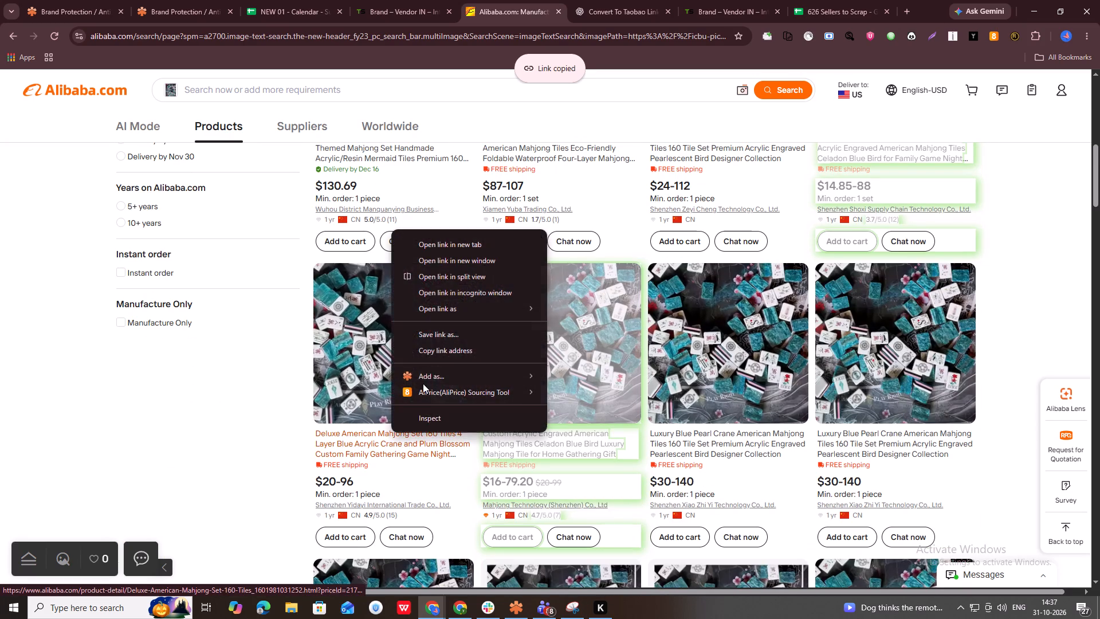
{"action": "left_click", "coordinate": [433, 351]}
{"action": "key", "text": "alt+Tab"}
{"action": "key", "text": "ctrl+v"}
{"action": "key", "text": "Down"}
Record the links of the first two Shenzhen Xiao Zhi Yi Luxury Blue Pearl Crane listings in Links cells C103539 and C103540.
{"action": "key", "text": "alt+Tab"}
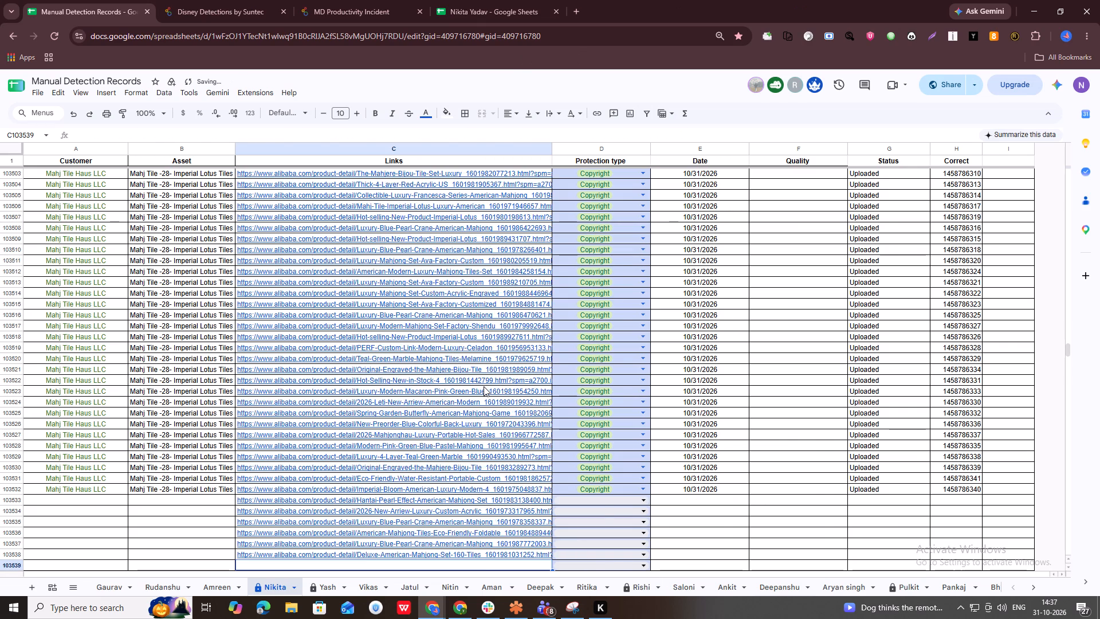
{"action": "right_click", "coordinate": [740, 437]}
{"action": "left_click", "coordinate": [780, 350]}
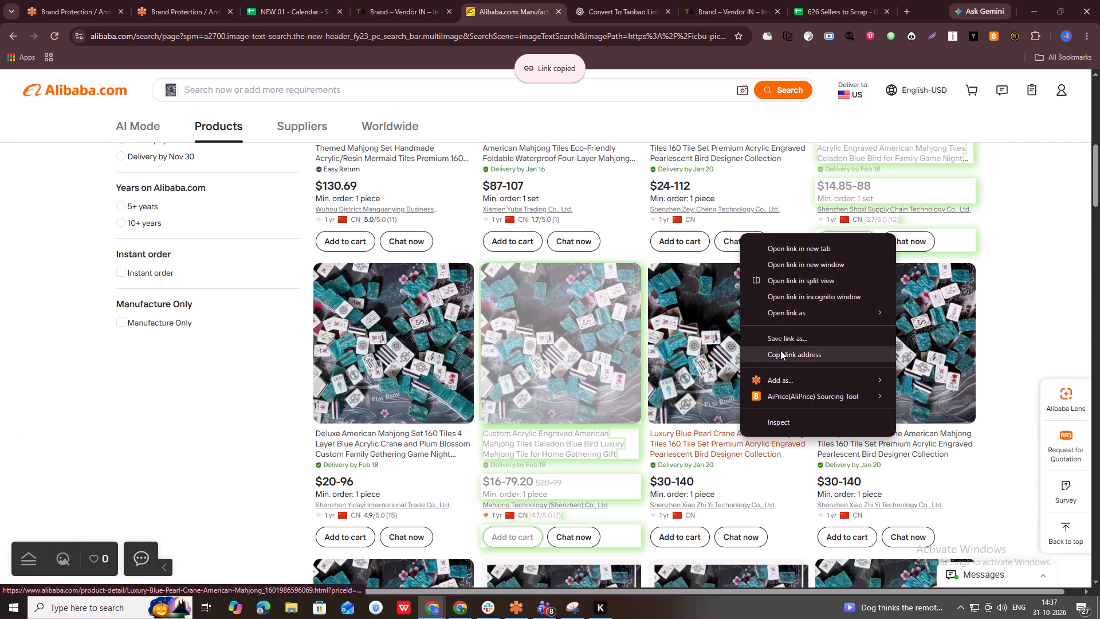
{"action": "key", "text": "alt+Tab"}
{"action": "key", "text": "ctrl+v"}
{"action": "key", "text": "Down"}
{"action": "key", "text": "alt+Tab"}
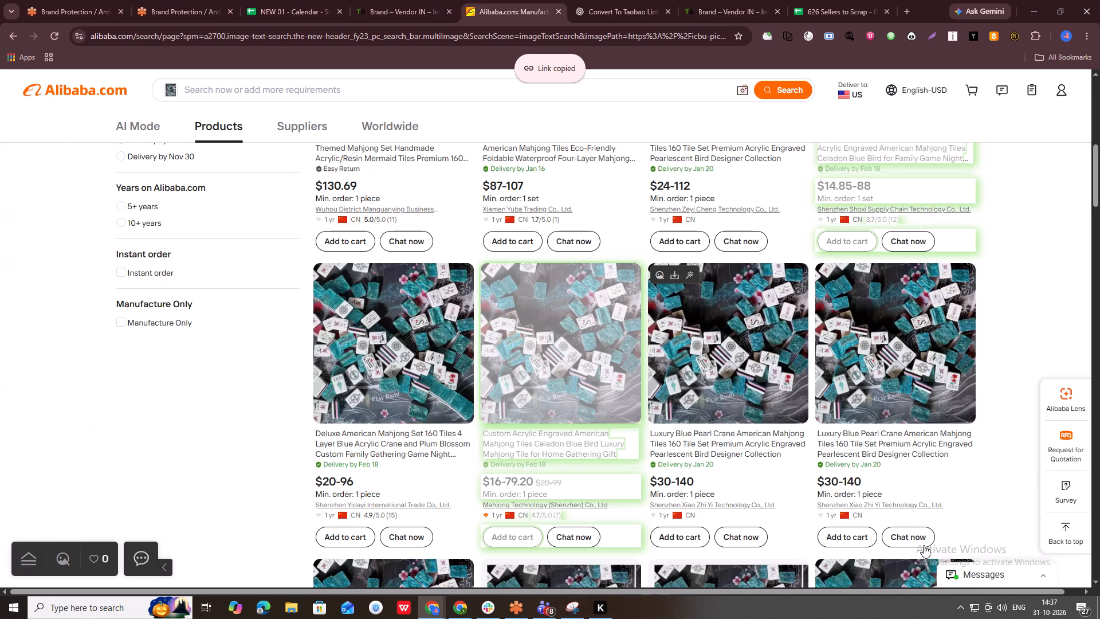
{"action": "right_click", "coordinate": [892, 444]}
{"action": "left_click", "coordinate": [918, 363]}
{"action": "key", "text": "alt+Tab"}
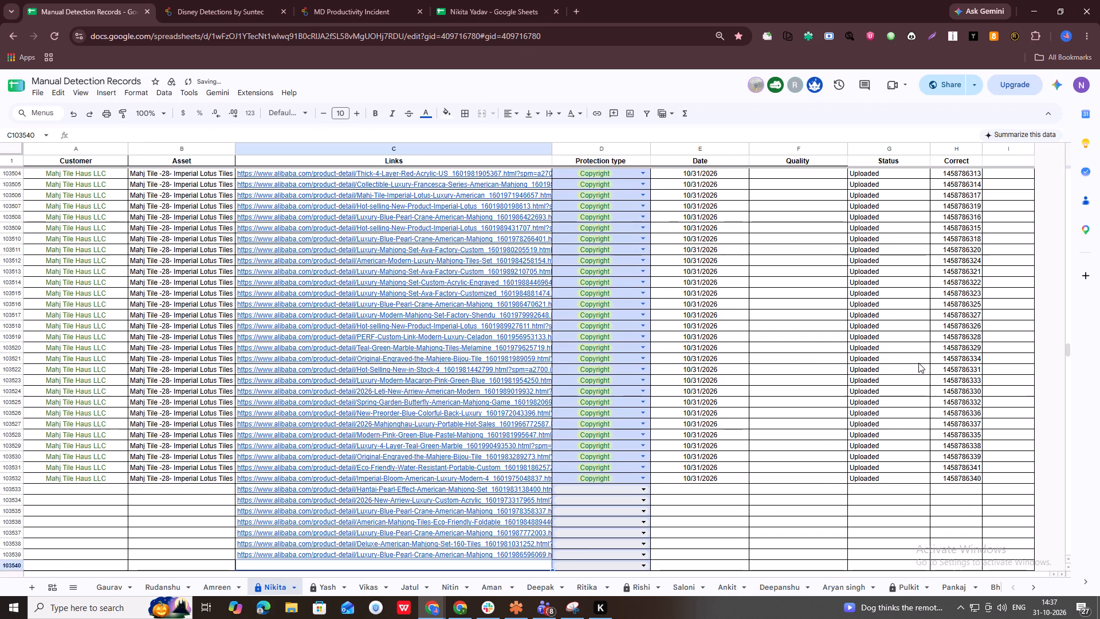
{"action": "key", "text": "ctrl+v"}
{"action": "key", "text": "Down"}
Record the link of the third Shenzhen Xiao Zhi Yi Luxury Blue Pearl Crane listing in Links cell C103541.
{"action": "key", "text": "alt+Tab"}
{"action": "key", "text": "Down"}
{"action": "scroll", "coordinate": [922, 386], "scroll_direction": "down", "scroll_amount": 5}
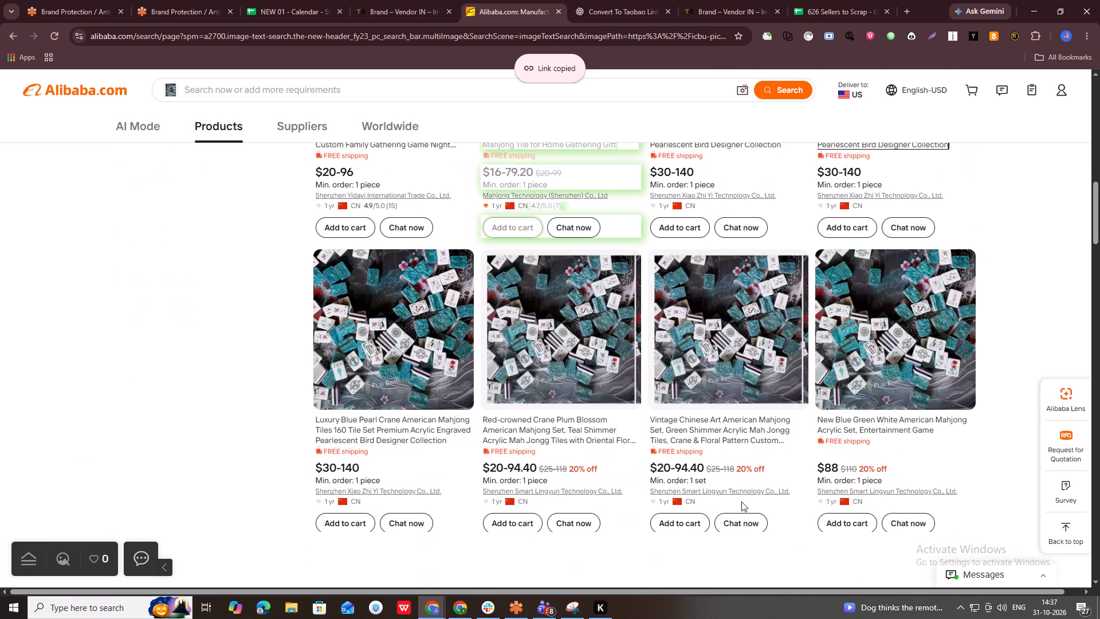
{"action": "right_click", "coordinate": [391, 431]}
{"action": "left_click", "coordinate": [440, 353]}
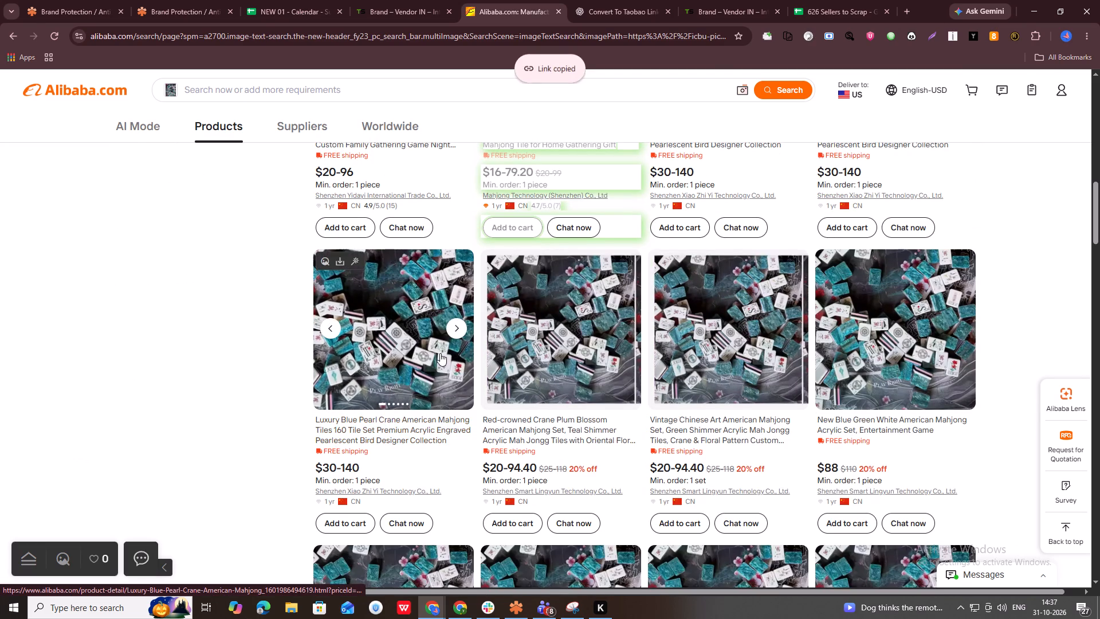
{"action": "key", "text": "alt+Tab"}
{"action": "key", "text": "ctrl+v"}
{"action": "key", "text": "Down"}
Record the links of the Red-crowned Crane Plum Blossom and Vintage Chinese Art mahjong sets in Links cells C103542 and C103543.
{"action": "key", "text": "alt+Tab"}
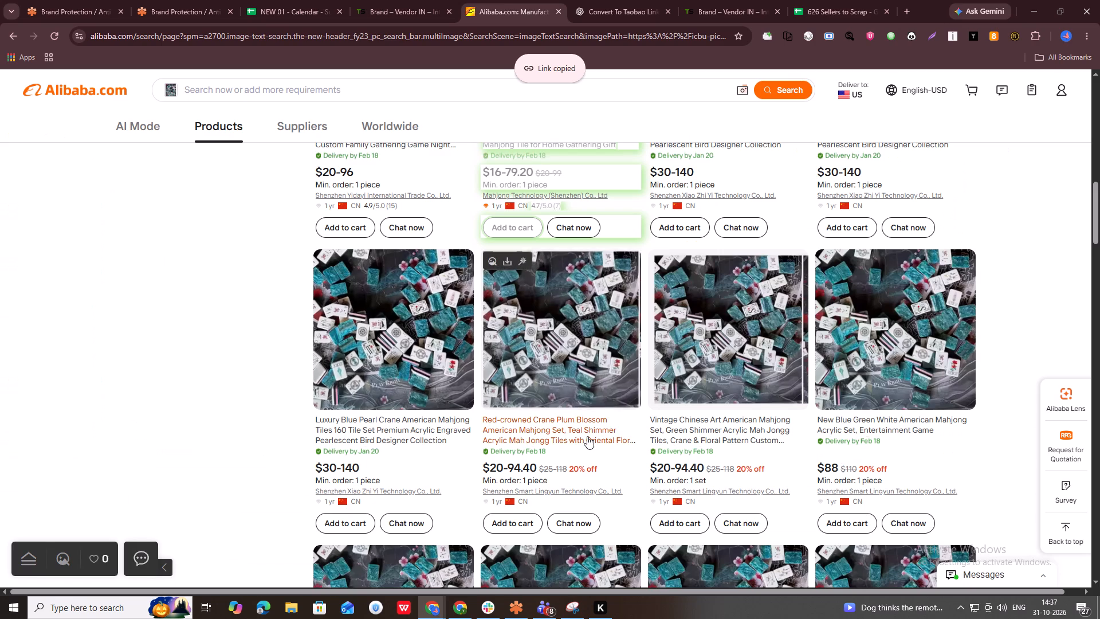
{"action": "right_click", "coordinate": [587, 436]}
{"action": "left_click", "coordinate": [636, 352]}
{"action": "key", "text": "alt+Tab"}
{"action": "key", "text": "ctrl+v"}
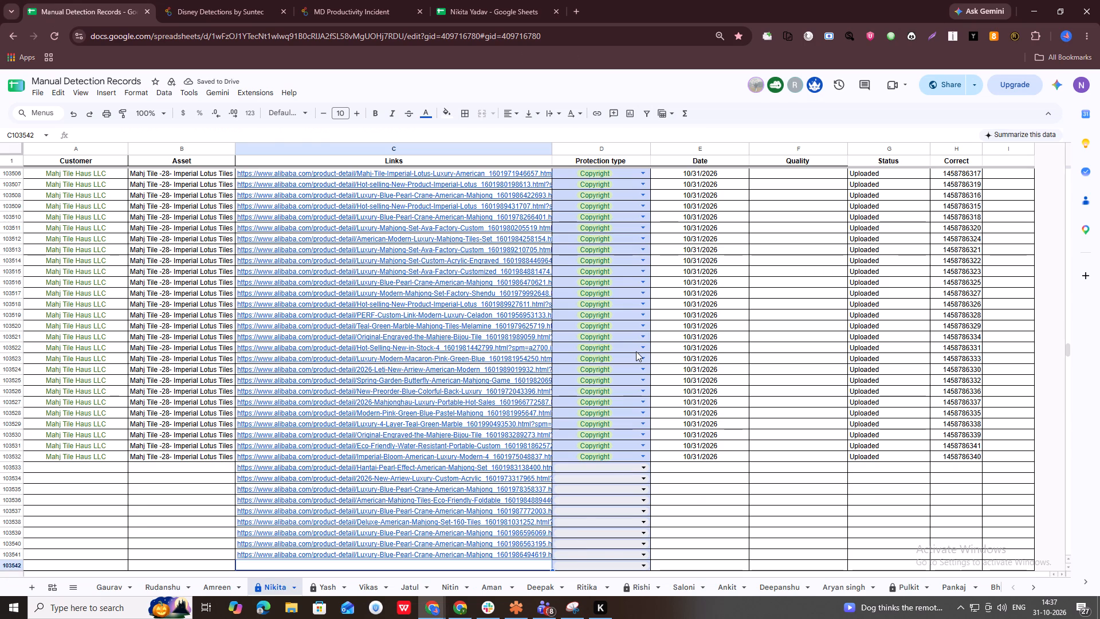
{"action": "key", "text": "Down"}
{"action": "key", "text": "alt+Tab"}
{"action": "right_click", "coordinate": [737, 428]}
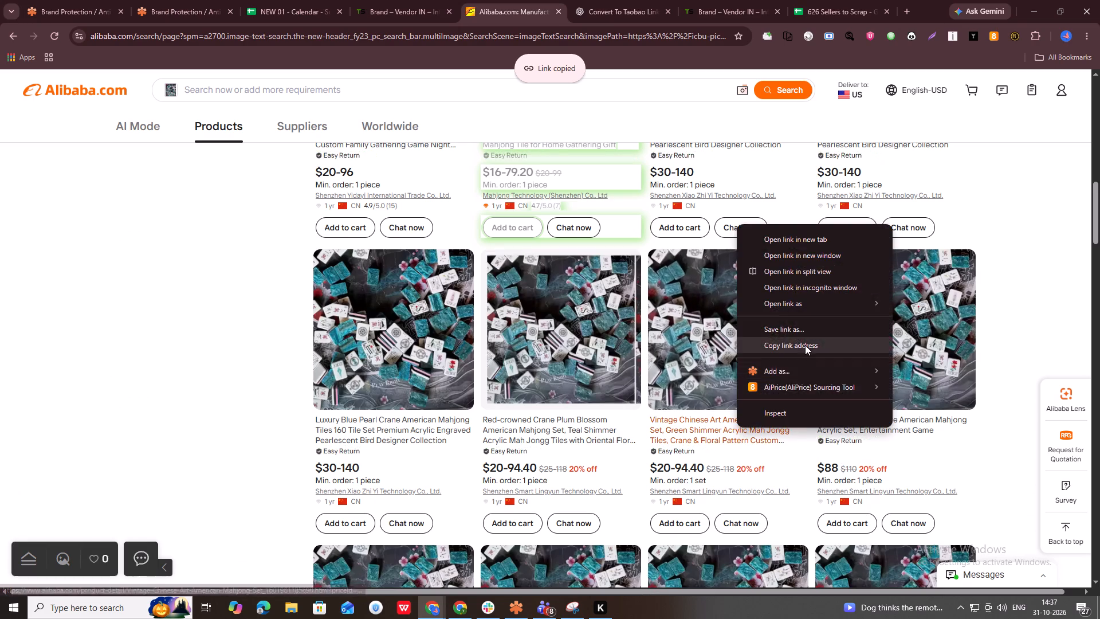
{"action": "left_click", "coordinate": [805, 345]}
{"action": "key", "text": "alt+Tab"}
{"action": "key", "text": "ctrl+v"}
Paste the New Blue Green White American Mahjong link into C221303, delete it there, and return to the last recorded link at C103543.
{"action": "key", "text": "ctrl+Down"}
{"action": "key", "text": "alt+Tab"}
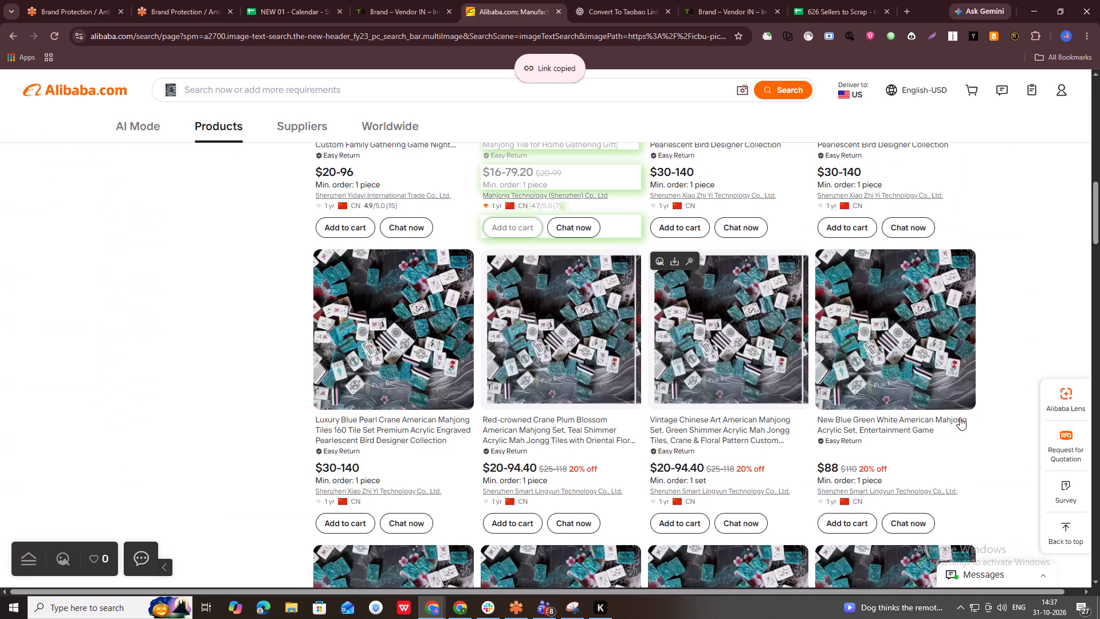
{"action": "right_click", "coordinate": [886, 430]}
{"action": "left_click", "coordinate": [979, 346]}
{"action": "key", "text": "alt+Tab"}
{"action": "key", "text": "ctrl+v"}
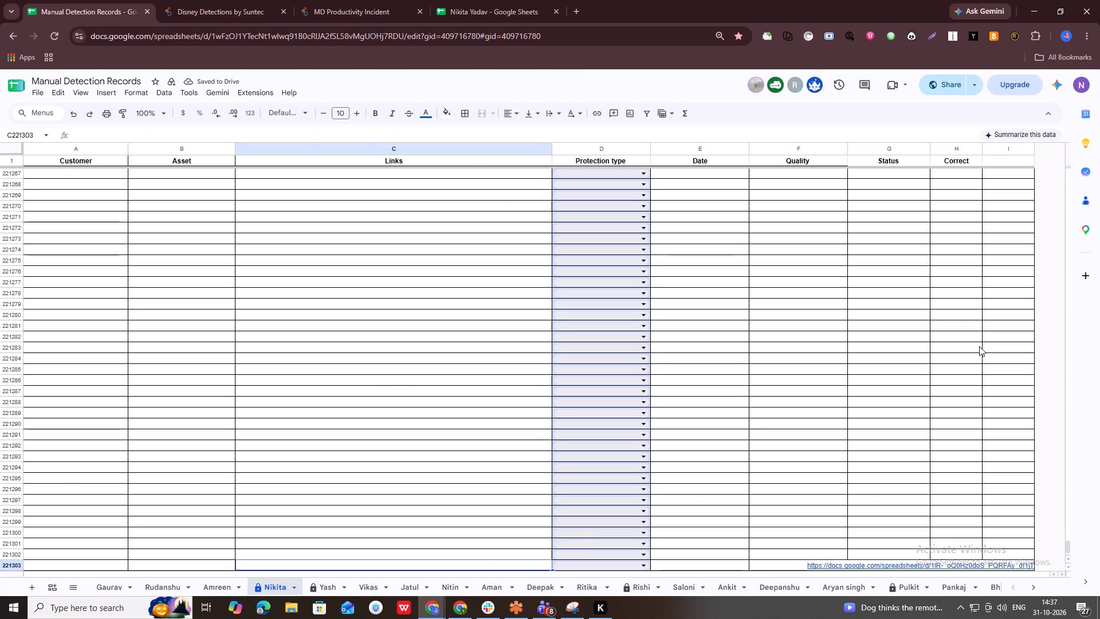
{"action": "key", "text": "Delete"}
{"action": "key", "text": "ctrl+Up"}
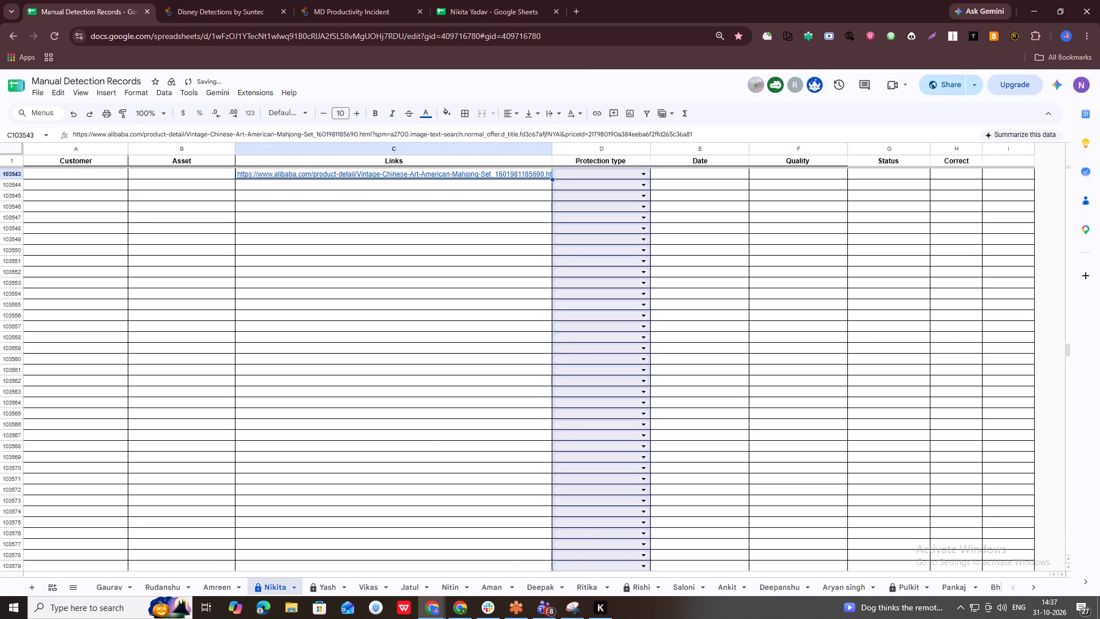
Record the copied New Blue Green White American Mahjong link in Links cell C103544.
{"action": "key", "text": "Down"}
{"action": "key", "text": "ctrl+v"}
{"action": "key", "text": "Down"}
Record the link of Shenzhen Yidayi's High End American Mahjong Set 160 Tiles listing in Links cell C103545.
{"action": "key", "text": "alt+Tab"}
{"action": "key", "text": "Down"}
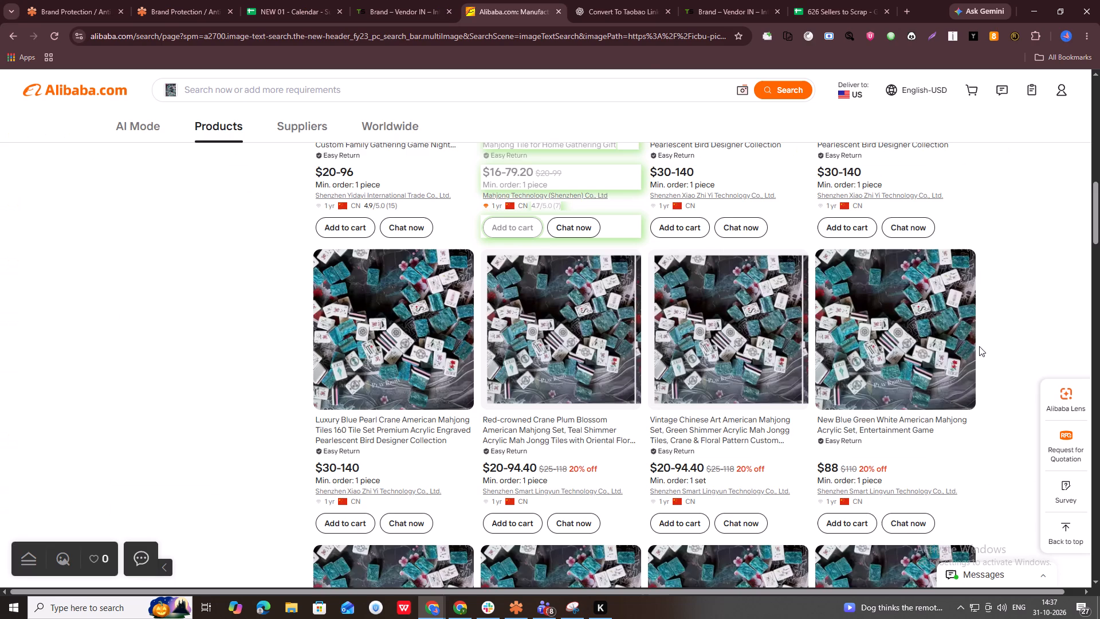
{"action": "scroll", "coordinate": [823, 397], "scroll_direction": "down", "scroll_amount": 5}
{"action": "right_click", "coordinate": [404, 420]}
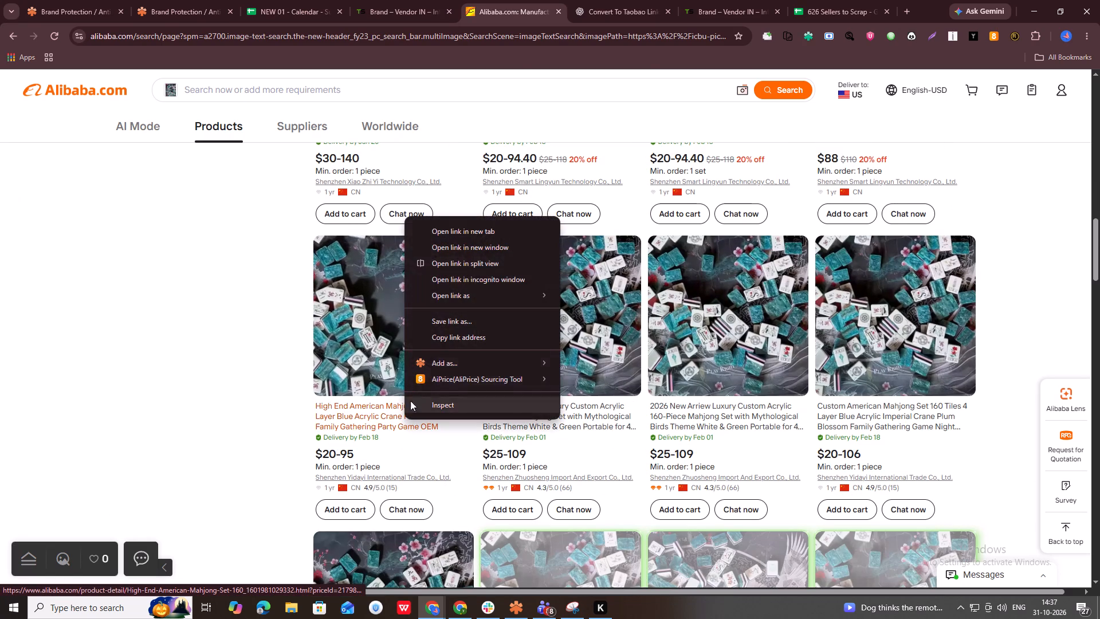
{"action": "left_click", "coordinate": [445, 340]}
{"action": "key", "text": "alt+Tab"}
{"action": "key", "text": "ctrl+v"}
{"action": "key", "text": "Down"}
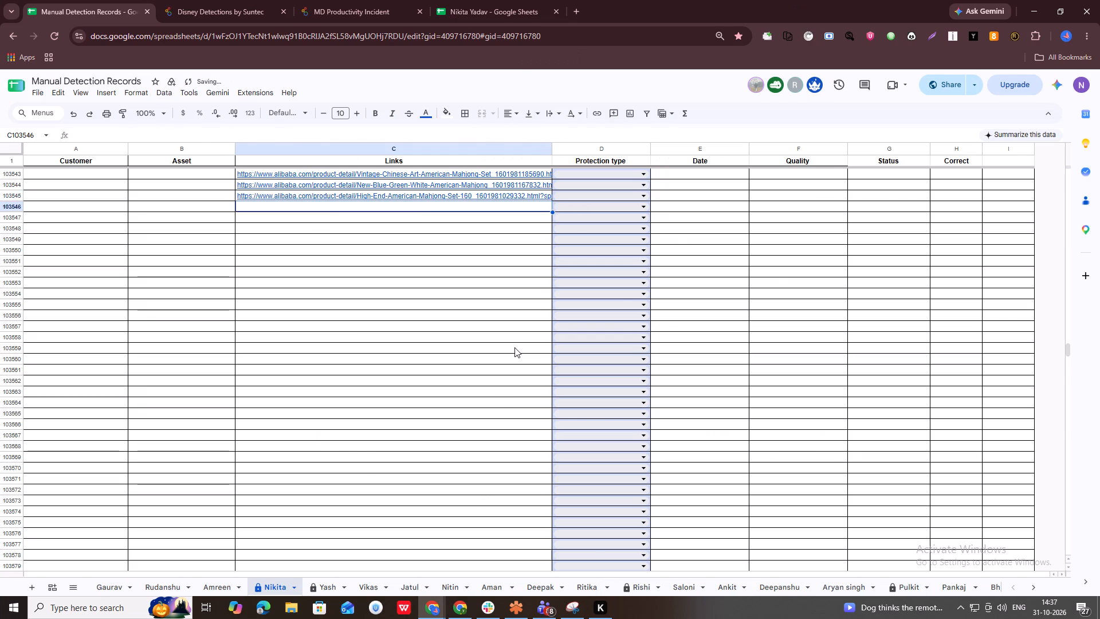
Record the link of the first Shenzhen Zhuosheng 2026 New Arriew Luxury Custom Acrylic listing in Links cell C103546.
{"action": "key", "text": "alt+Tab"}
{"action": "key", "text": "Down"}
{"action": "right_click", "coordinate": [564, 398]}
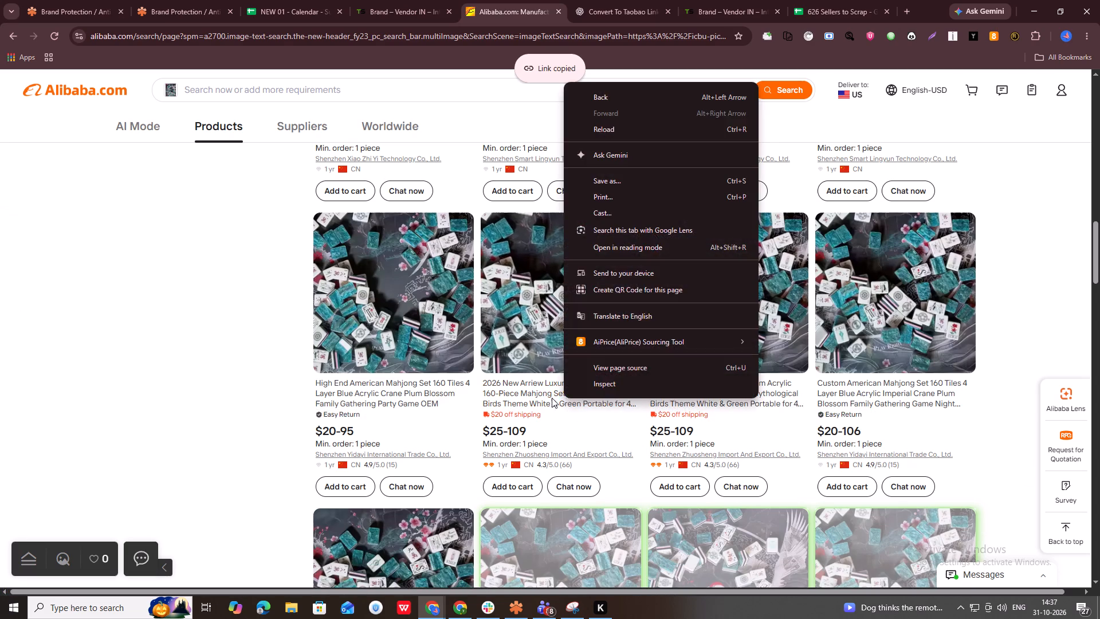
{"action": "right_click", "coordinate": [550, 397]}
{"action": "left_click", "coordinate": [597, 312]}
{"action": "key", "text": "alt+Tab"}
{"action": "key", "text": "ctrl+v"}
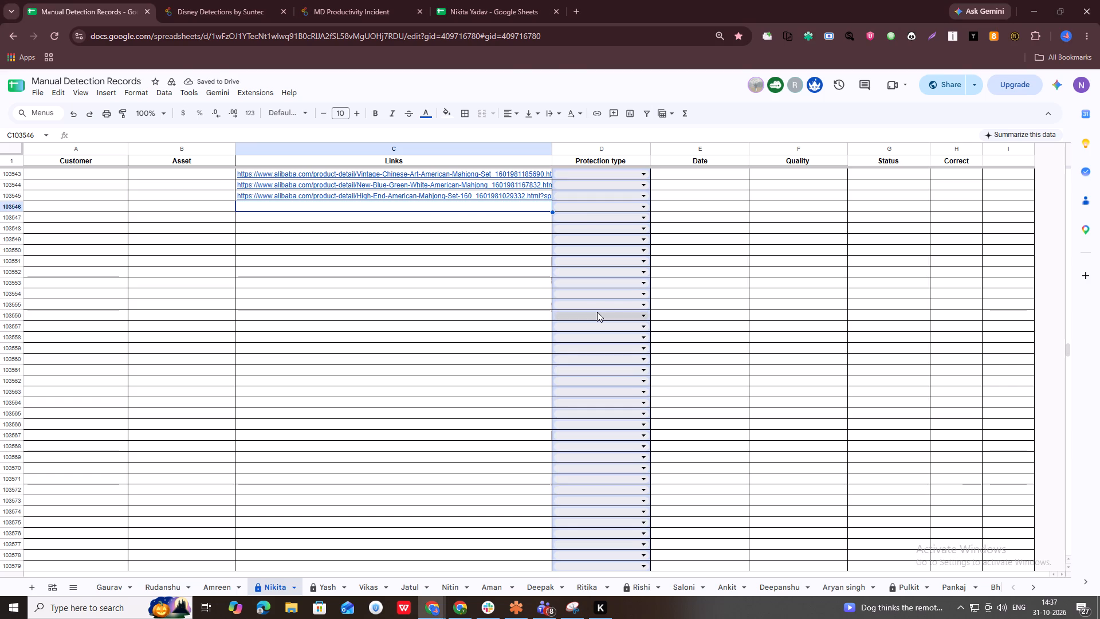
{"action": "key", "text": "Down"}
Record the link of the second Shenzhen Zhuosheng 2026 New Arriew Luxury Custom Acrylic listing in Links cell C103547.
{"action": "key", "text": "alt+Tab"}
{"action": "key", "text": "Right"}
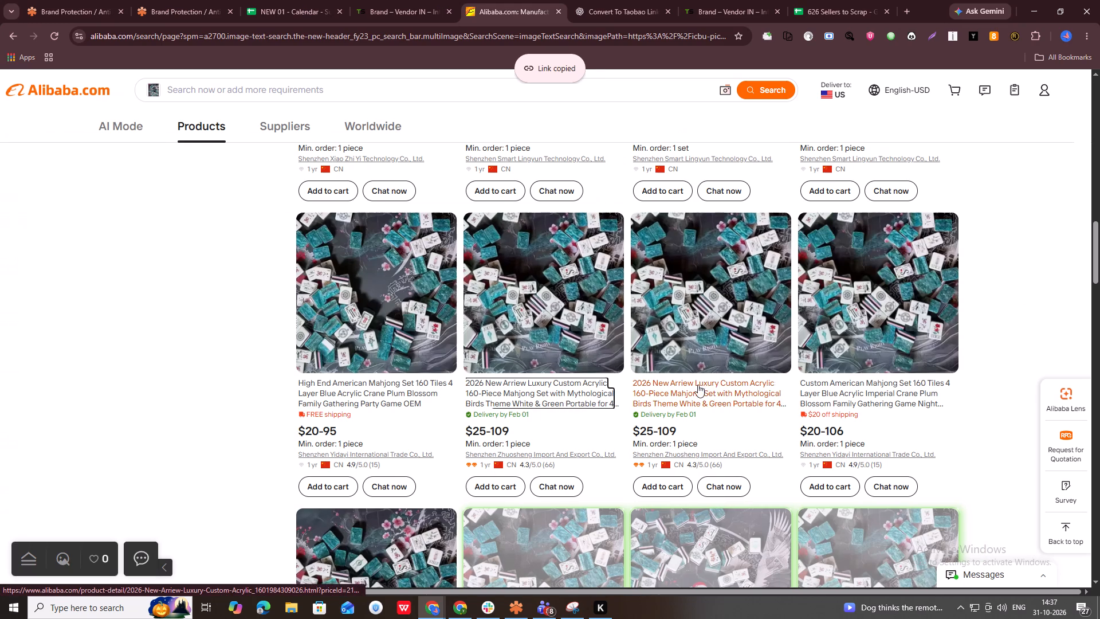
{"action": "right_click", "coordinate": [714, 386]}
{"action": "left_click", "coordinate": [755, 507]}
{"action": "key", "text": "alt+Tab"}
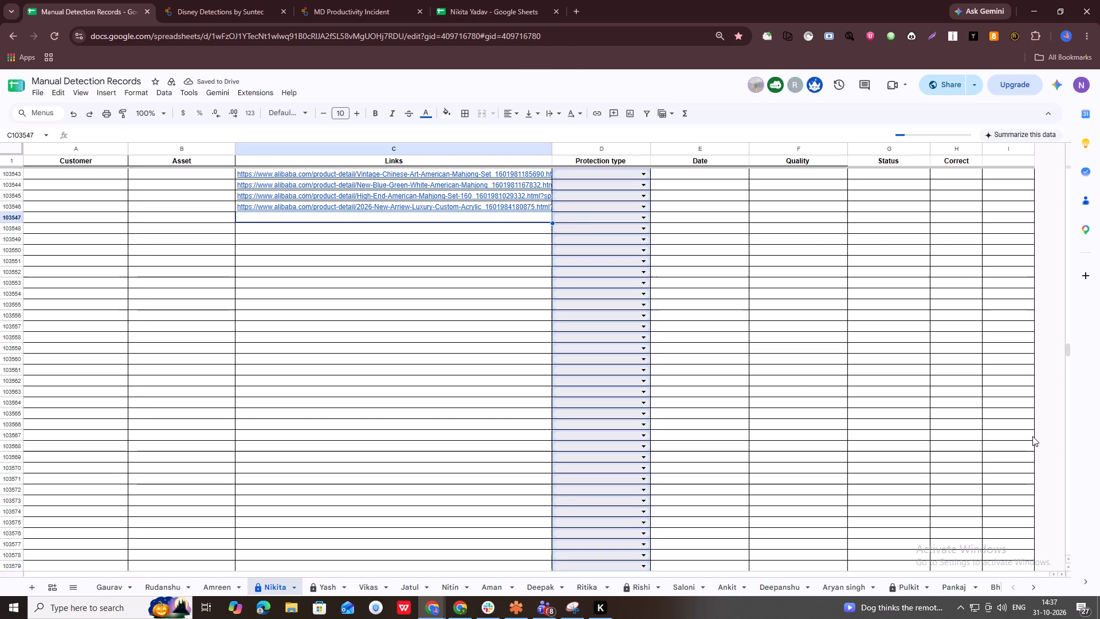
{"action": "key", "text": "ctrl+v"}
{"action": "key", "text": "Down"}
Record the link of Shenzhen Yidayi's Custom American Mahjong Set 160 Tiles listing in Links cell C103548.
{"action": "key", "text": "alt+Tab"}
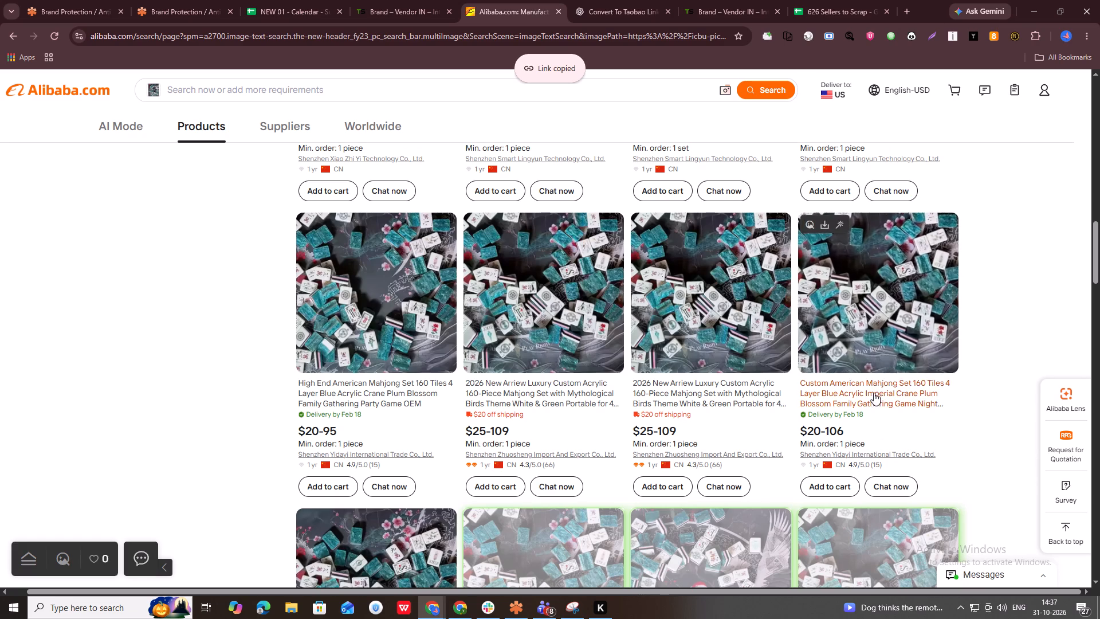
{"action": "right_click", "coordinate": [874, 393]}
{"action": "left_click", "coordinate": [942, 309]}
{"action": "key", "text": "alt+Tab"}
{"action": "key", "text": "ctrl+v"}
{"action": "key", "text": "Down"}
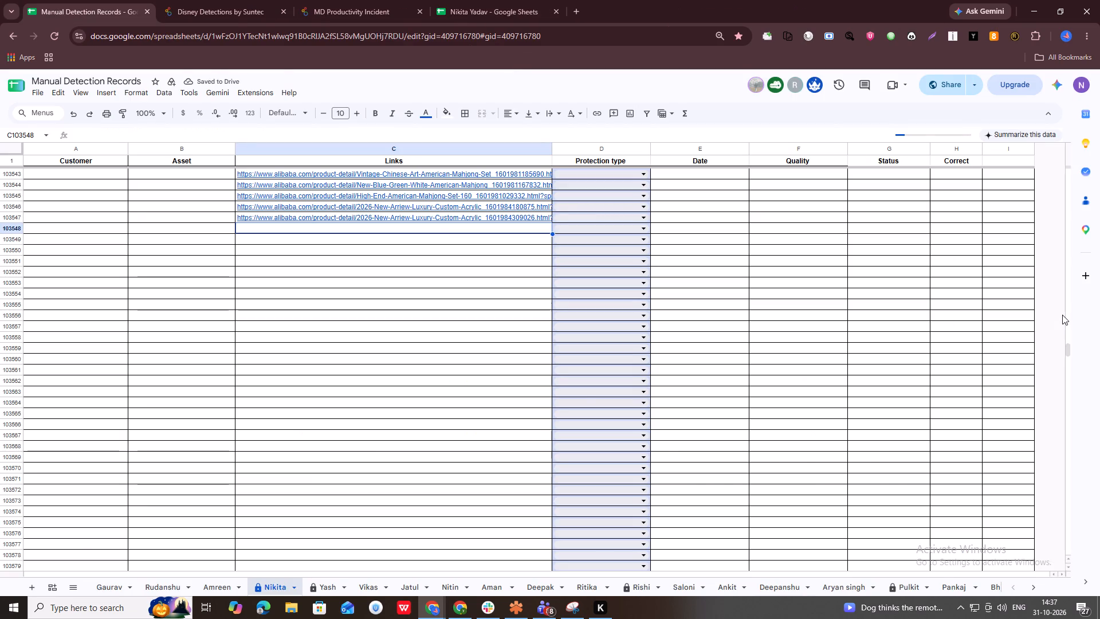
Record the link of Shenzhen Yidayi's Premium American Mahjong Set 160 Tiles listing in Links cell C103549.
{"action": "key", "text": "alt+Tab"}
{"action": "key", "text": "Down"}
{"action": "scroll", "coordinate": [1046, 354], "scroll_direction": "down", "scroll_amount": 4}
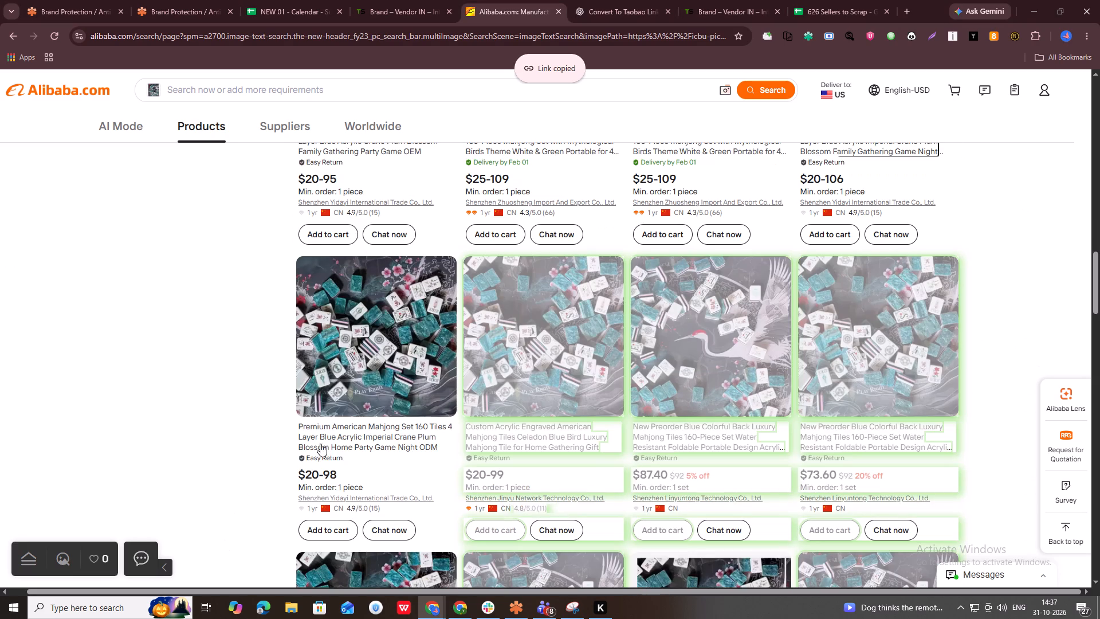
{"action": "right_click", "coordinate": [337, 442]}
{"action": "left_click", "coordinate": [391, 360]}
{"action": "key", "text": "alt+Tab"}
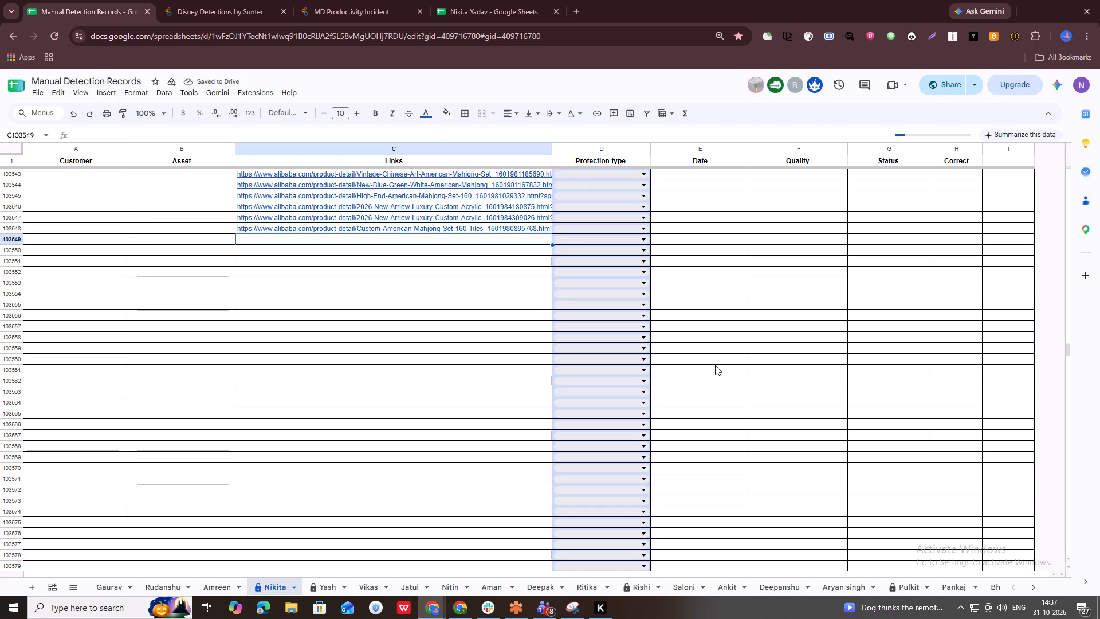
{"action": "key", "text": "ctrl+v"}
{"action": "key", "text": "Down"}
Record the link of Shenzhen Mai To Global's Imperial Bloom American Luxury Modern 4-Layer listing in Links cell C103550.
{"action": "key", "text": "alt+Tab"}
{"action": "key", "text": "Down"}
{"action": "scroll", "coordinate": [673, 425], "scroll_direction": "down", "scroll_amount": 4}
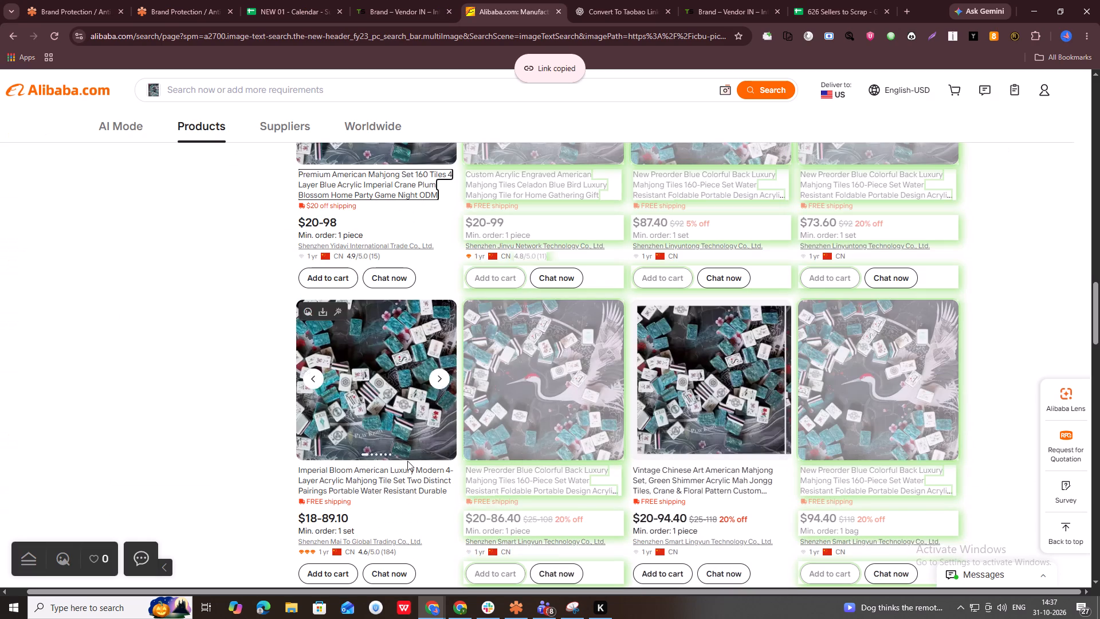
{"action": "right_click", "coordinate": [399, 472]}
{"action": "left_click", "coordinate": [462, 389]}
{"action": "key", "text": "alt+Tab"}
{"action": "key", "text": "ctrl+v"}
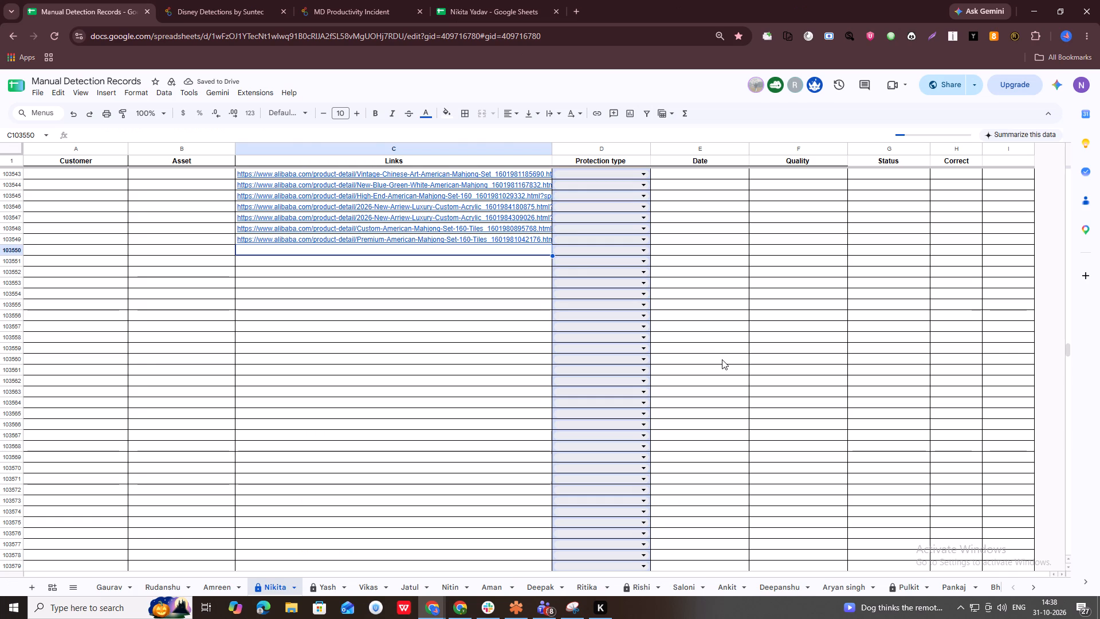
{"action": "key", "text": "Down"}
Record the link of the next Shenzhen Smart Lingyun Vintage Chinese Art American Mahjong Set listing in Links cell C103551.
{"action": "key", "text": "alt+Tab"}
{"action": "key", "text": "Right"}
{"action": "right_click", "coordinate": [727, 472]}
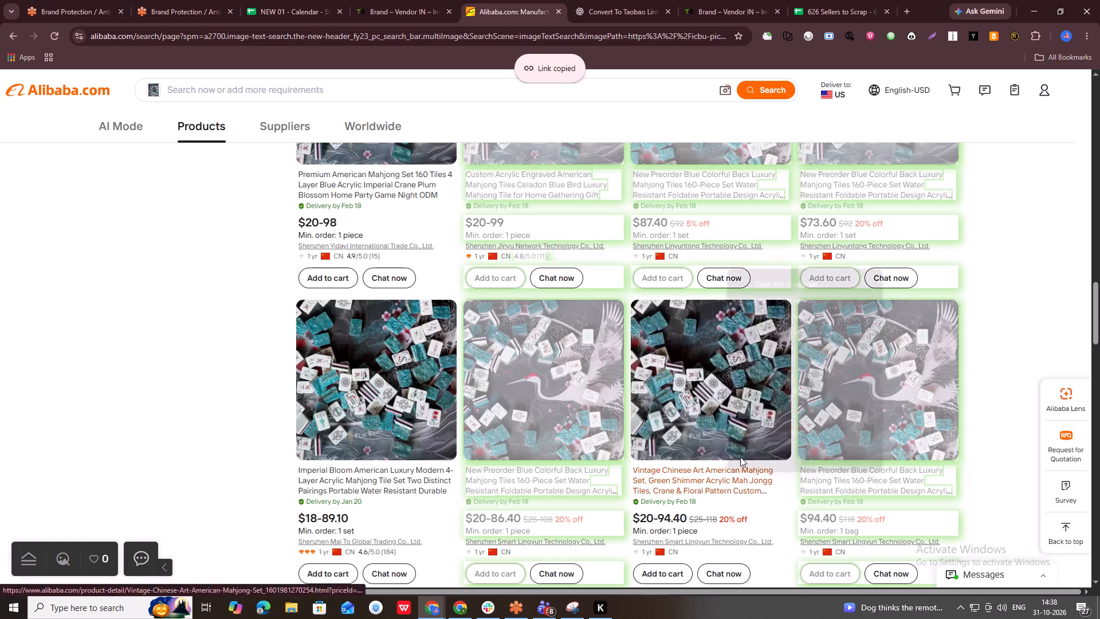
{"action": "left_click", "coordinate": [803, 393]}
{"action": "key", "text": "alt+Tab"}
{"action": "key", "text": "ctrl+v"}
{"action": "key", "text": "Down"}
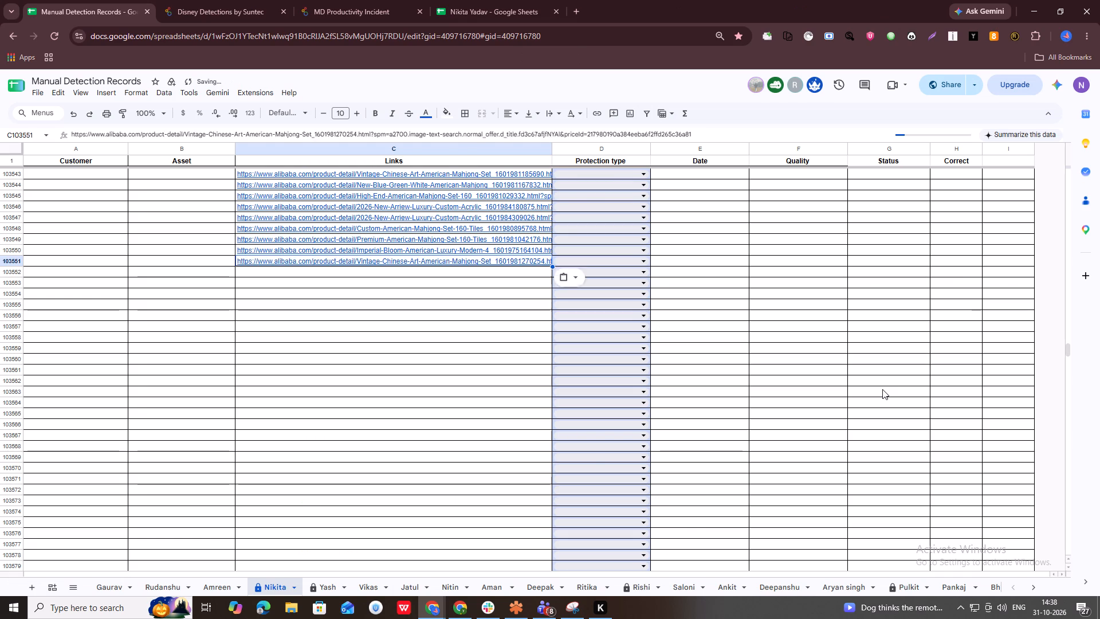
Record the link of Xiamen Yunyang's Han Tai Pearl Effect American Mahjong Tiles listing in Links cell C103552.
{"action": "key", "text": "alt+Tab"}
{"action": "key", "text": "Down"}
{"action": "scroll", "coordinate": [854, 386], "scroll_direction": "down", "scroll_amount": 5}
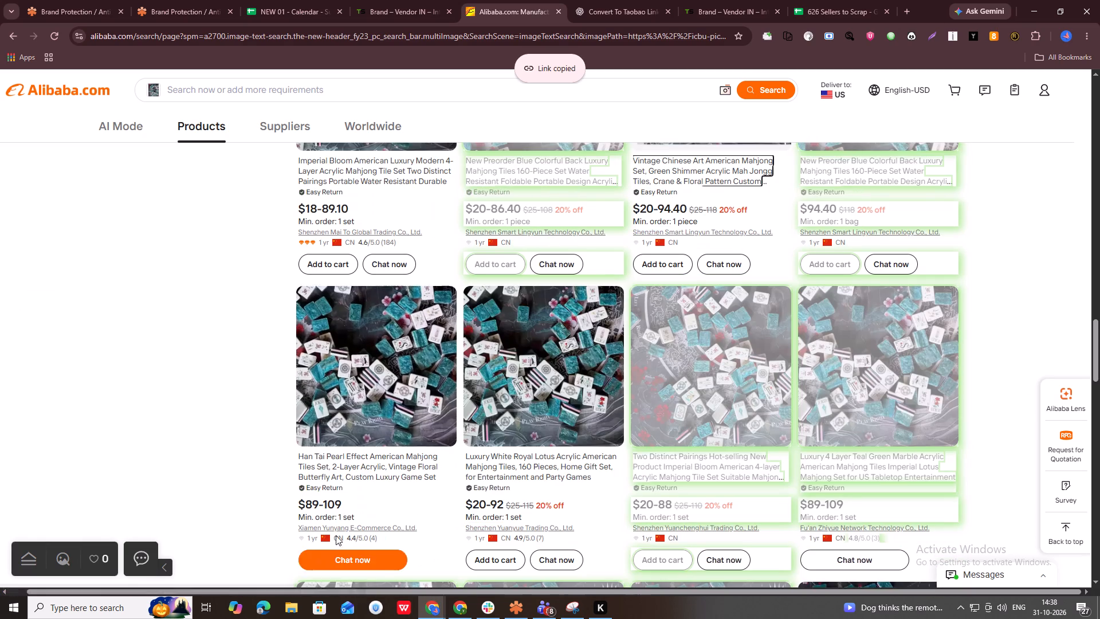
{"action": "right_click", "coordinate": [389, 472]}
{"action": "left_click", "coordinate": [457, 391]}
{"action": "key", "text": "alt+Tab"}
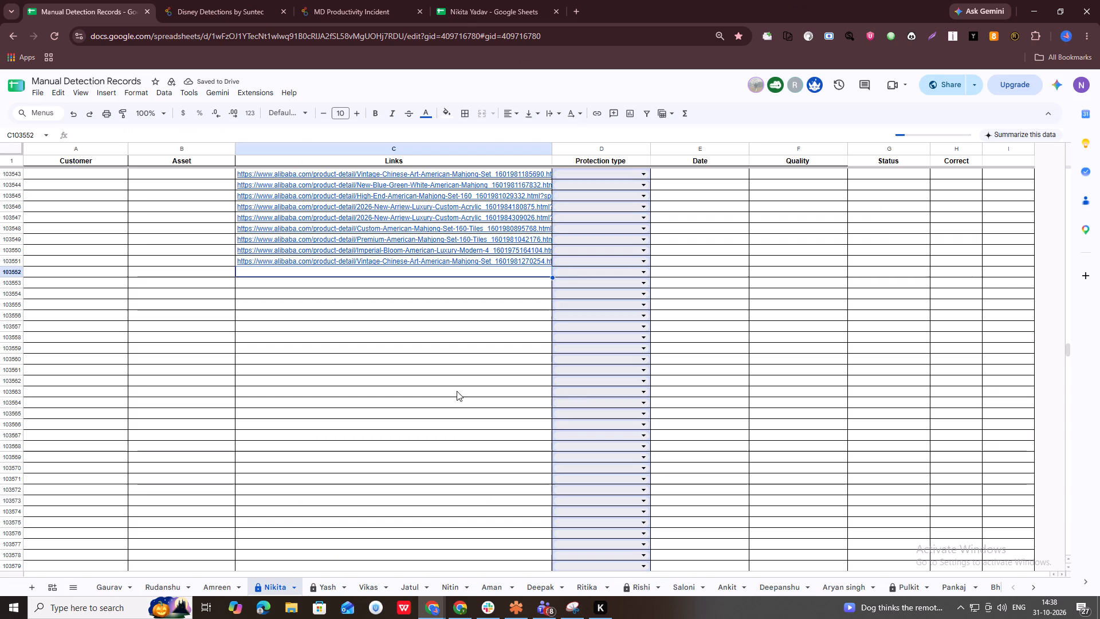
{"action": "key", "text": "ctrl+v"}
{"action": "key", "text": "Down"}
Record the link of Shenzhen Yuanyue's Luxury White Royal Lotus Acrylic American Mahjong listing in Links cell C103553.
{"action": "key", "text": "alt+Tab"}
{"action": "key", "text": "Down"}
{"action": "right_click", "coordinate": [520, 448]}
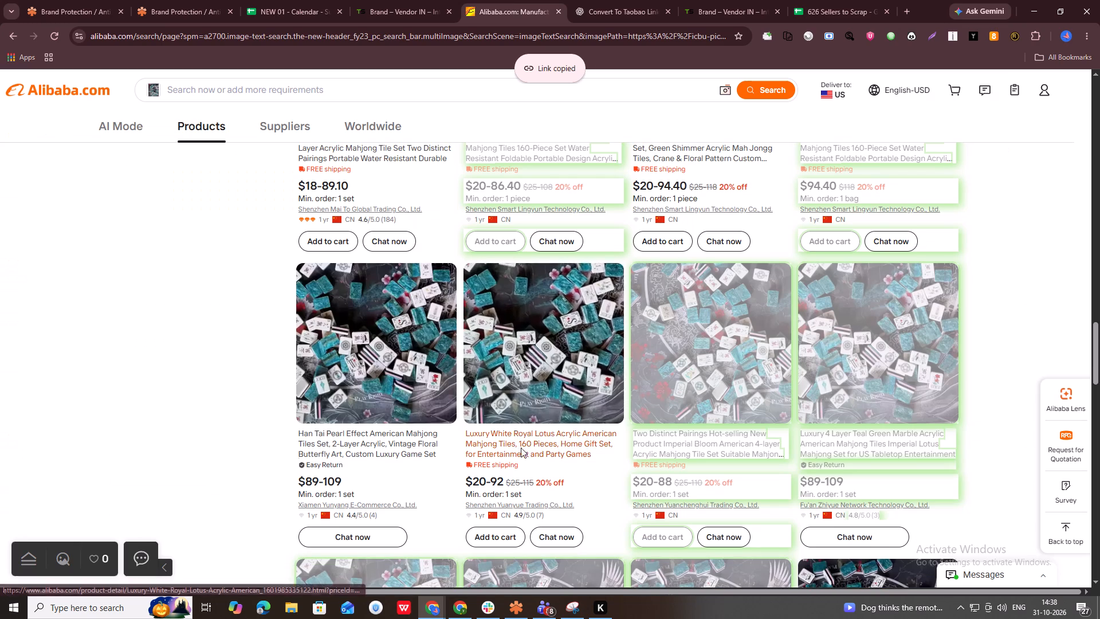
{"action": "left_click", "coordinate": [572, 361]}
{"action": "key", "text": "alt+Tab"}
{"action": "key", "text": "ctrl+v"}
{"action": "key", "text": "Down"}
Record the link of Shenzhen Linyuntong's unflagged Modern Luxury Blue Iridescent Four Layer listing in Links cell C103554.
{"action": "key", "text": "alt+Tab"}
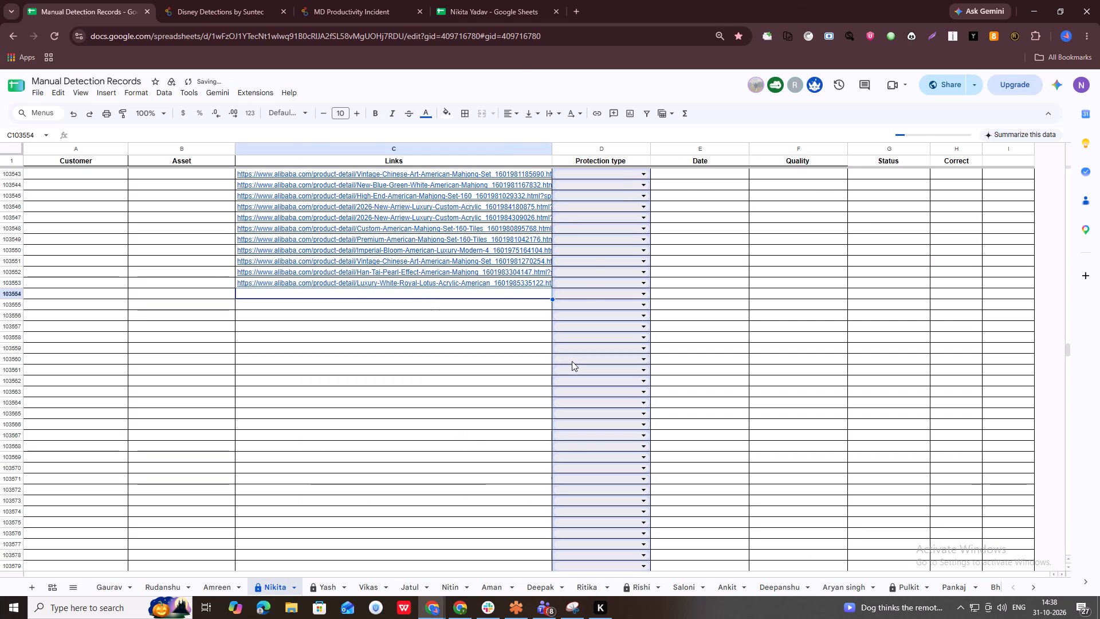
{"action": "key", "text": "Down"}
{"action": "scroll", "coordinate": [572, 361], "scroll_direction": "down", "scroll_amount": 5}
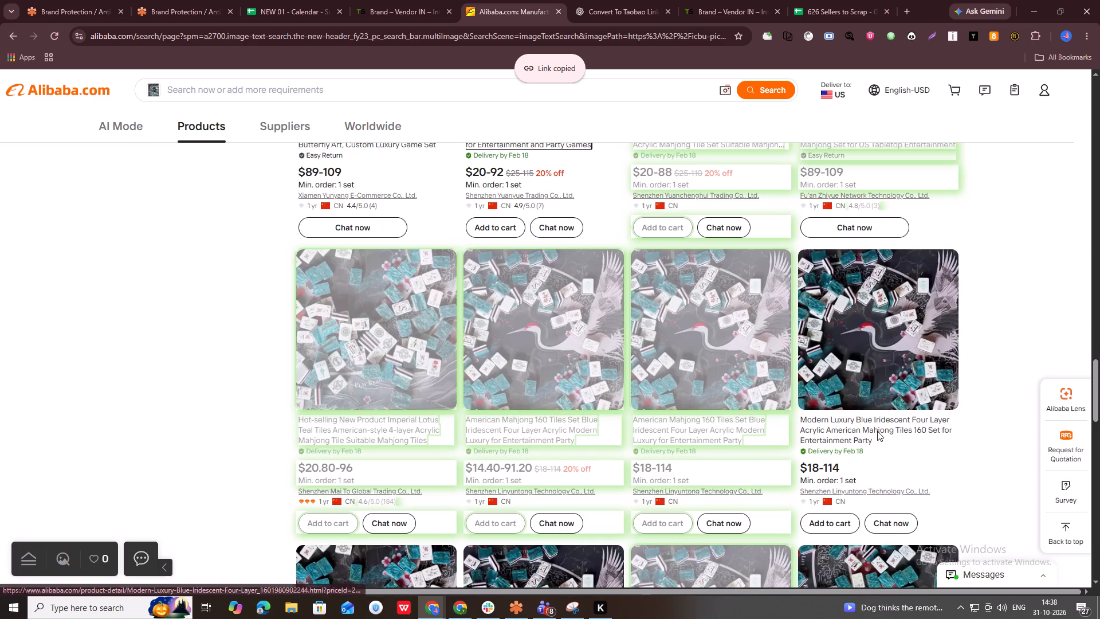
{"action": "right_click", "coordinate": [877, 425]}
{"action": "right_click", "coordinate": [855, 428]}
{"action": "left_click", "coordinate": [917, 346]}
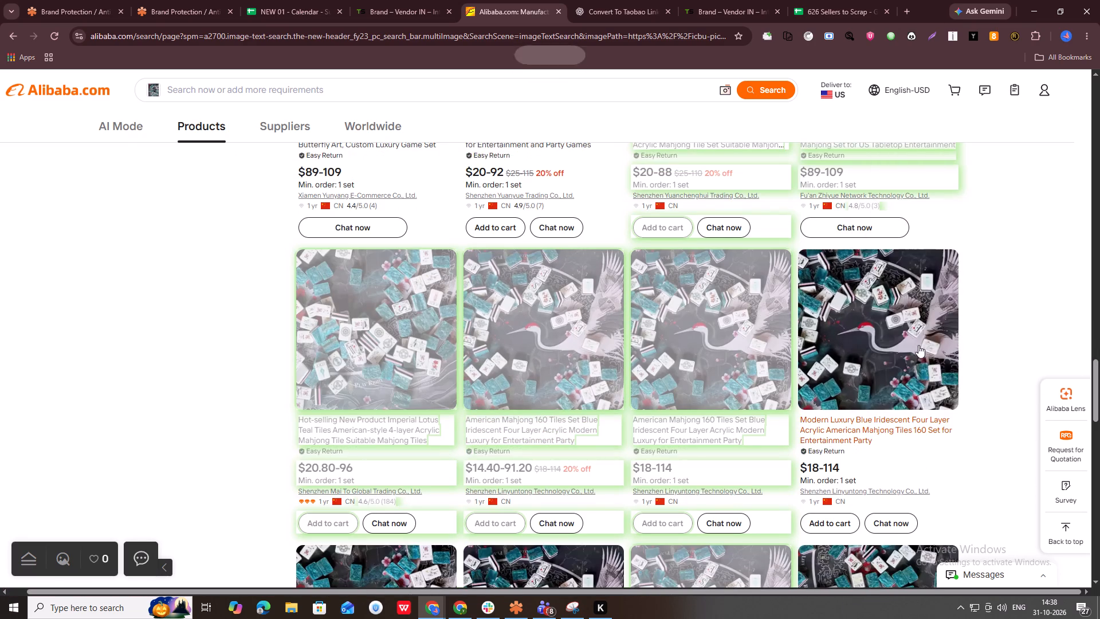
{"action": "key", "text": "alt+Tab"}
{"action": "key", "text": "ctrl+v"}
{"action": "key", "text": "Down"}
Record the link of Shenzhen Zeyi Cheng's Luxury Blue Pearl Crane American Mahjong listing in Links cell C103555.
{"action": "key", "text": "alt+Tab"}
{"action": "key", "text": "Down"}
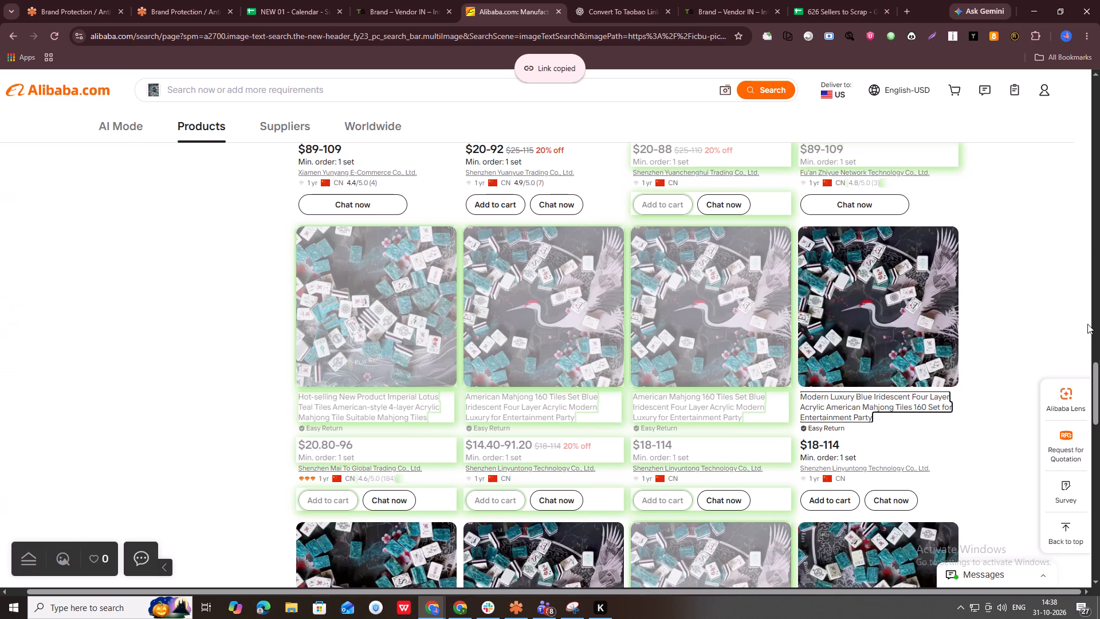
{"action": "scroll", "coordinate": [1079, 344], "scroll_direction": "down", "scroll_amount": 3}
{"action": "scroll", "coordinate": [608, 468], "scroll_direction": "down", "scroll_amount": 3}
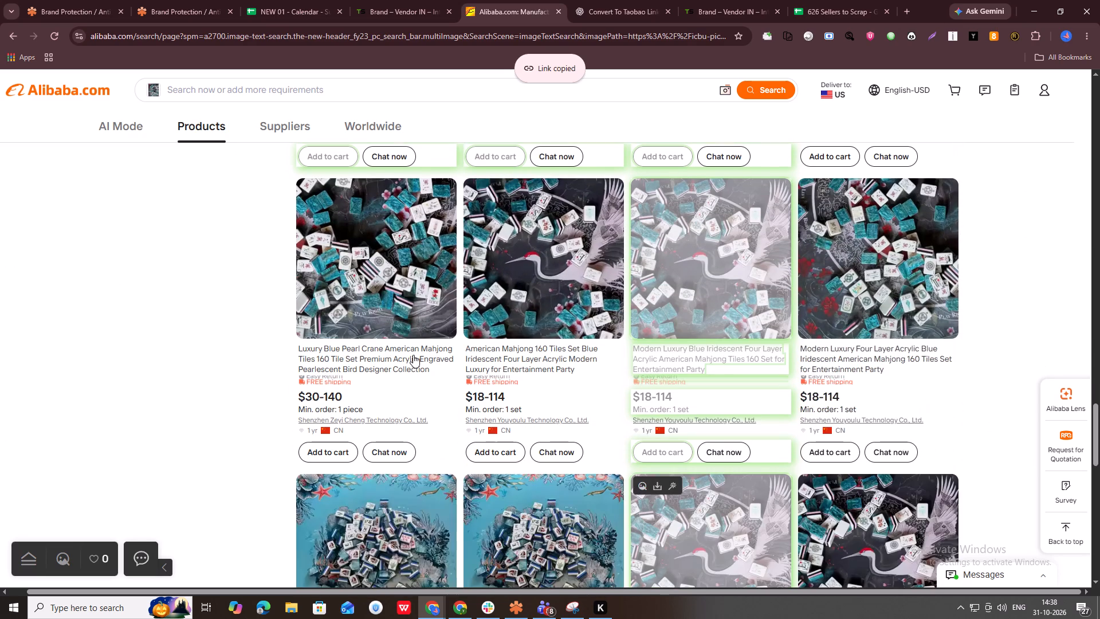
{"action": "right_click", "coordinate": [408, 356]}
{"action": "left_click", "coordinate": [486, 476]}
{"action": "key", "text": "alt+Tab"}
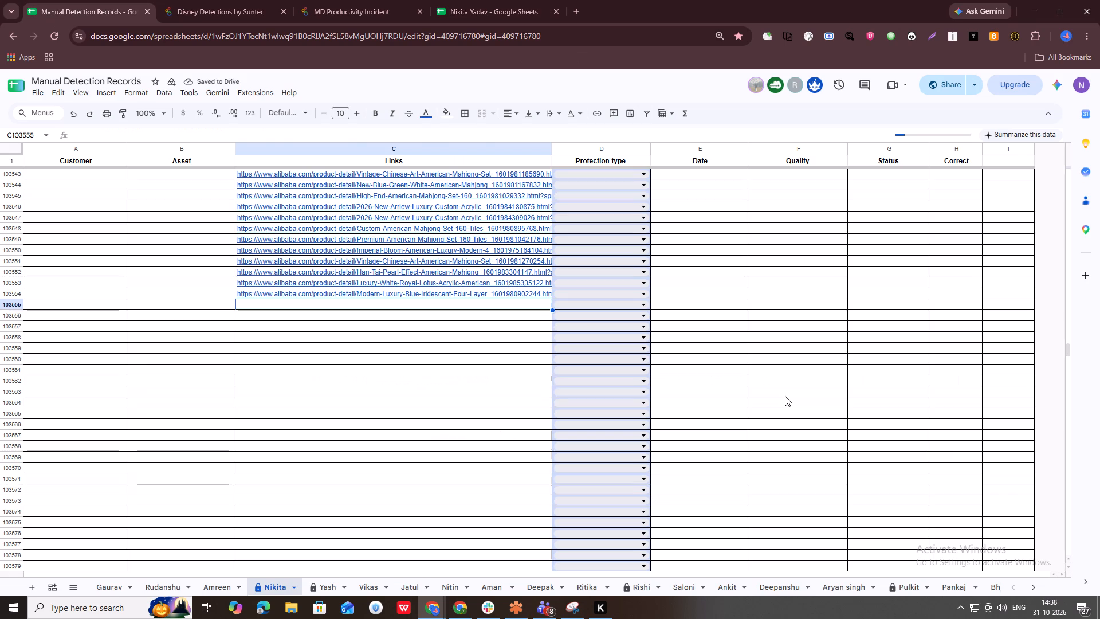
{"action": "key", "text": "ctrl+v"}
{"action": "key", "text": "Down"}
Record the link of Shenzhen Youyoulu's American Mahjong 160 Tiles Set Blue Iridescent listing in Links cell C103556.
{"action": "key", "text": "alt+Tab"}
{"action": "key", "text": "Down"}
{"action": "right_click", "coordinate": [528, 339]}
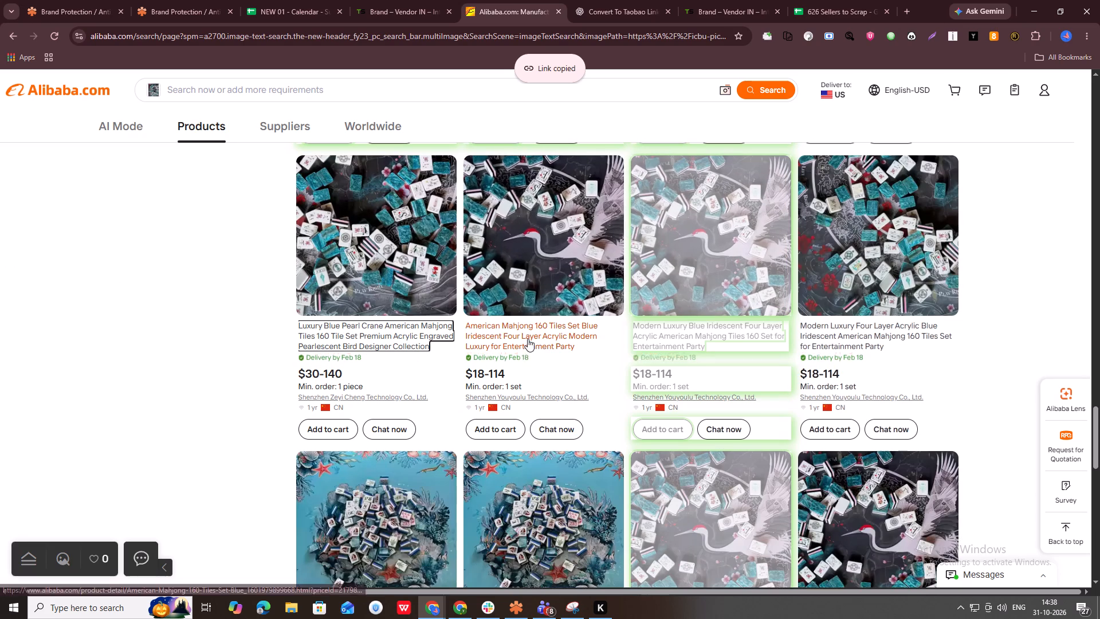
{"action": "left_click", "coordinate": [579, 460]}
{"action": "key", "text": "alt+Tab"}
{"action": "key", "text": "ctrl+v"}
{"action": "key", "text": "Down"}
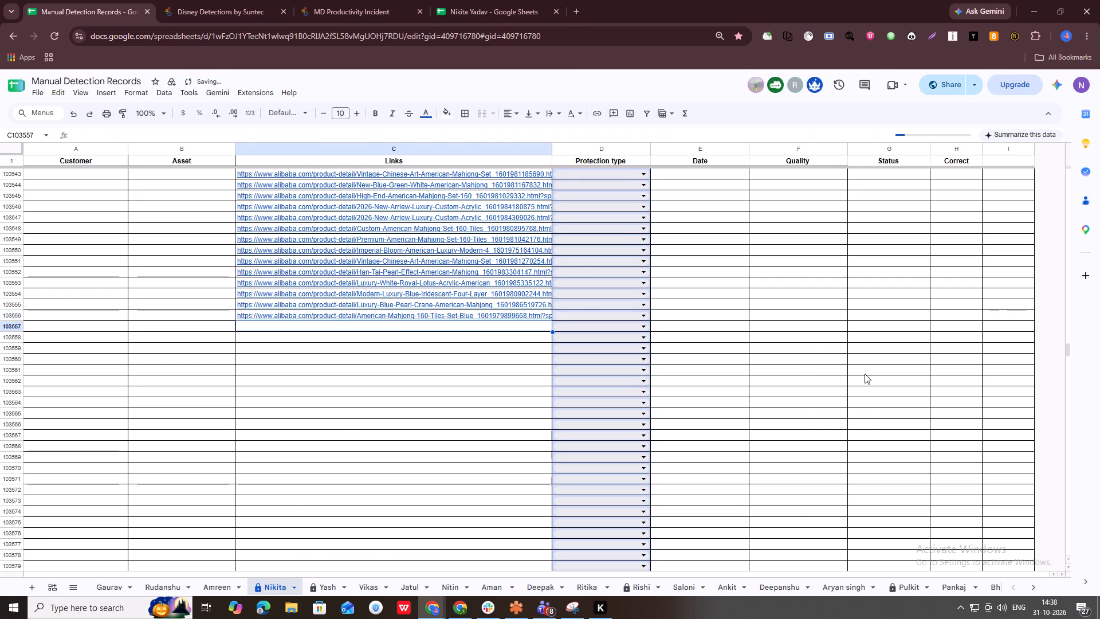
Record the link of Shenzhen Youyoulu's Modern Luxury Four Layer Acrylic Blue Iridescent listing in Links cell C103557.
{"action": "key", "text": "alt+Tab"}
{"action": "key", "text": "Down"}
{"action": "right_click", "coordinate": [851, 314]}
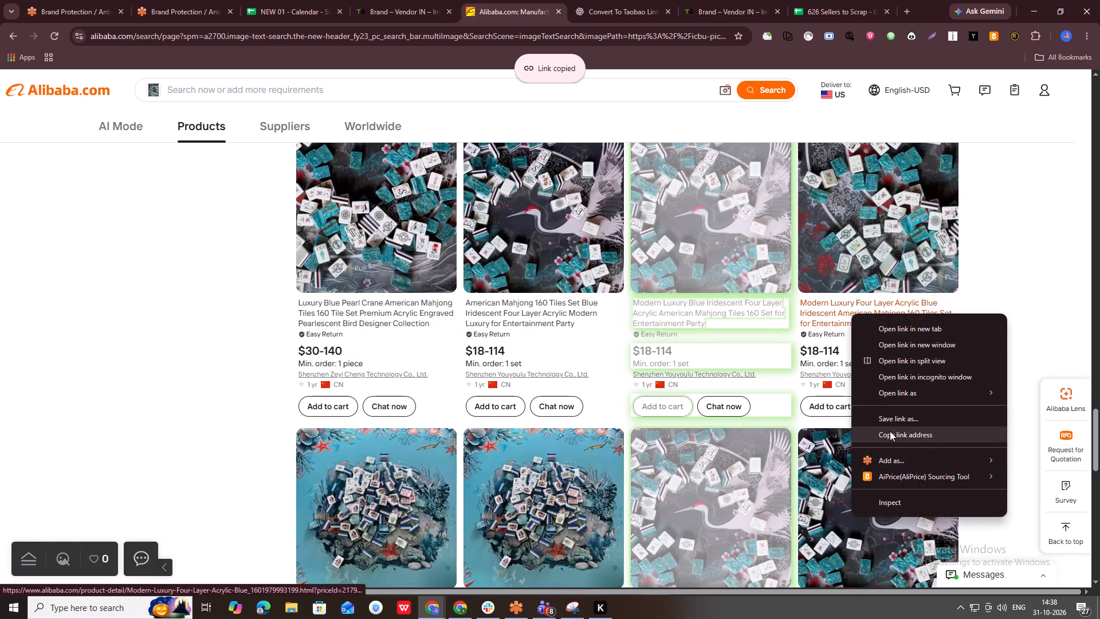
{"action": "left_click", "coordinate": [890, 431]}
{"action": "key", "text": "alt+Tab"}
{"action": "key", "text": "ctrl+v"}
{"action": "key", "text": "Down"}
Record the link of Shenzhen Yizhourong's New Preorder Blue Colorful Back Luxury listing at $94.40 in Links cell C103558.
{"action": "key", "text": "alt+Tab"}
{"action": "key", "text": "Down"}
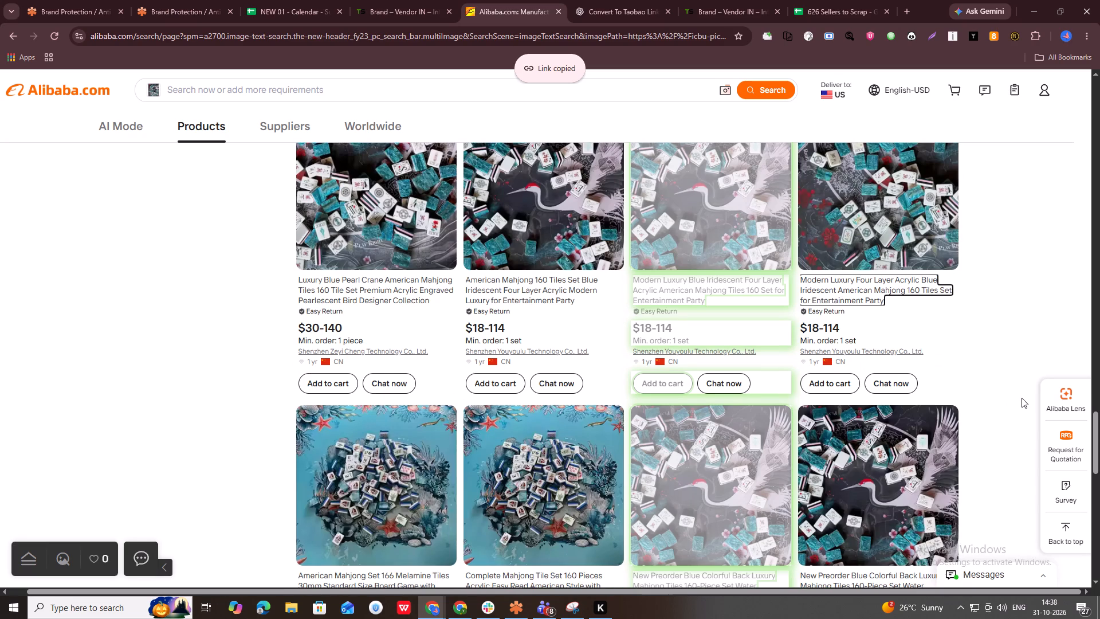
{"action": "scroll", "coordinate": [883, 477], "scroll_direction": "down", "scroll_amount": 3}
{"action": "right_click", "coordinate": [851, 410]}
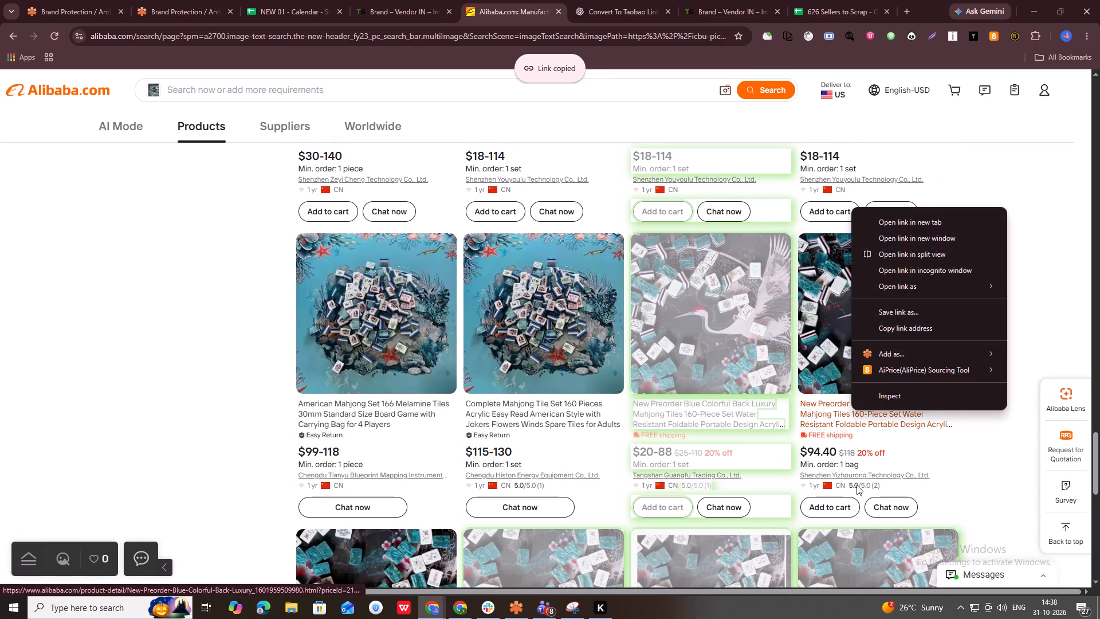
{"action": "left_click", "coordinate": [899, 326]}
{"action": "key", "text": "alt+Tab"}
{"action": "key", "text": "ctrl+v"}
{"action": "key", "text": "Down"}
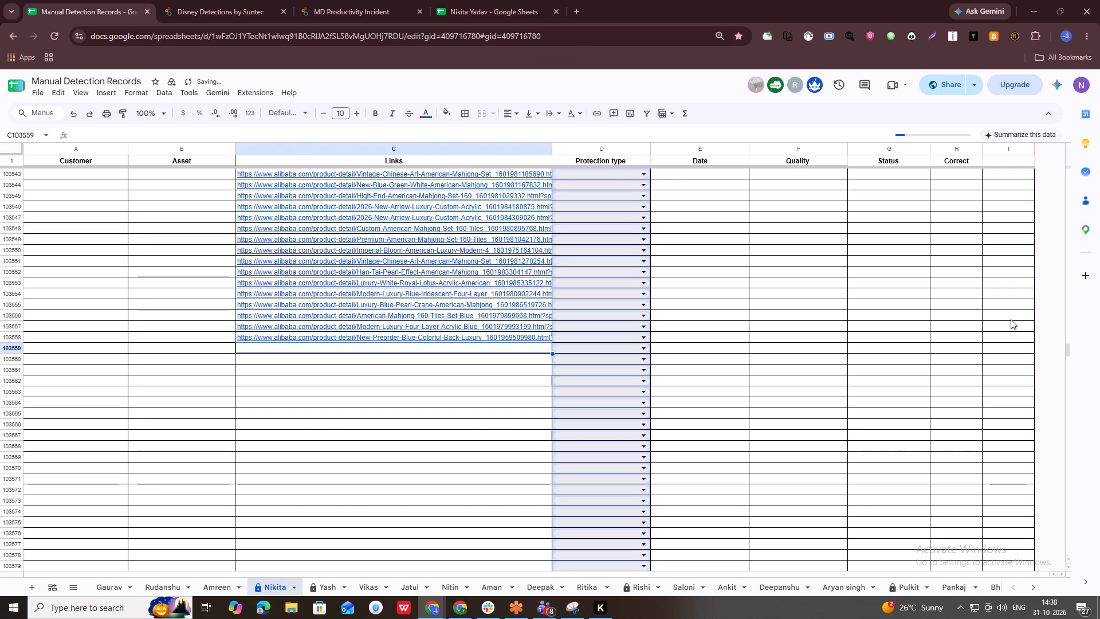
Copy the link of Quanzhou Sax's Luxury Mahjong Set Factory Custom Acrylic listing and return to the detection records sheet.
{"action": "key", "text": "alt+Tab"}
{"action": "key", "text": "Down"}
{"action": "scroll", "coordinate": [859, 358], "scroll_direction": "down", "scroll_amount": 3}
{"action": "right_click", "coordinate": [367, 518]}
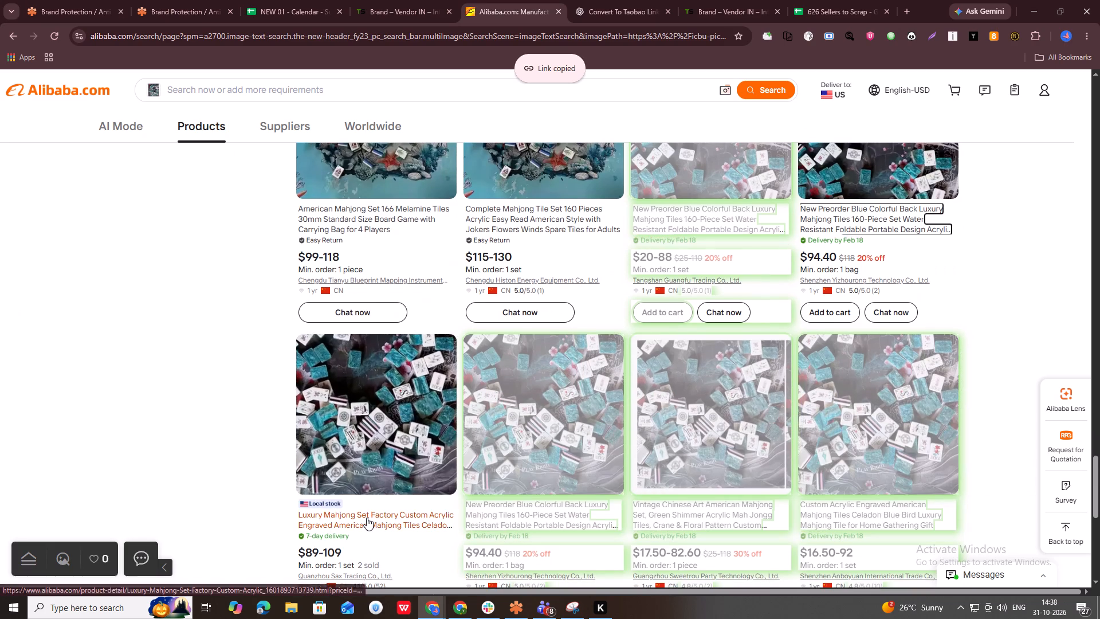
{"action": "left_click", "coordinate": [429, 434]}
{"action": "key", "text": "alt+Tab"}
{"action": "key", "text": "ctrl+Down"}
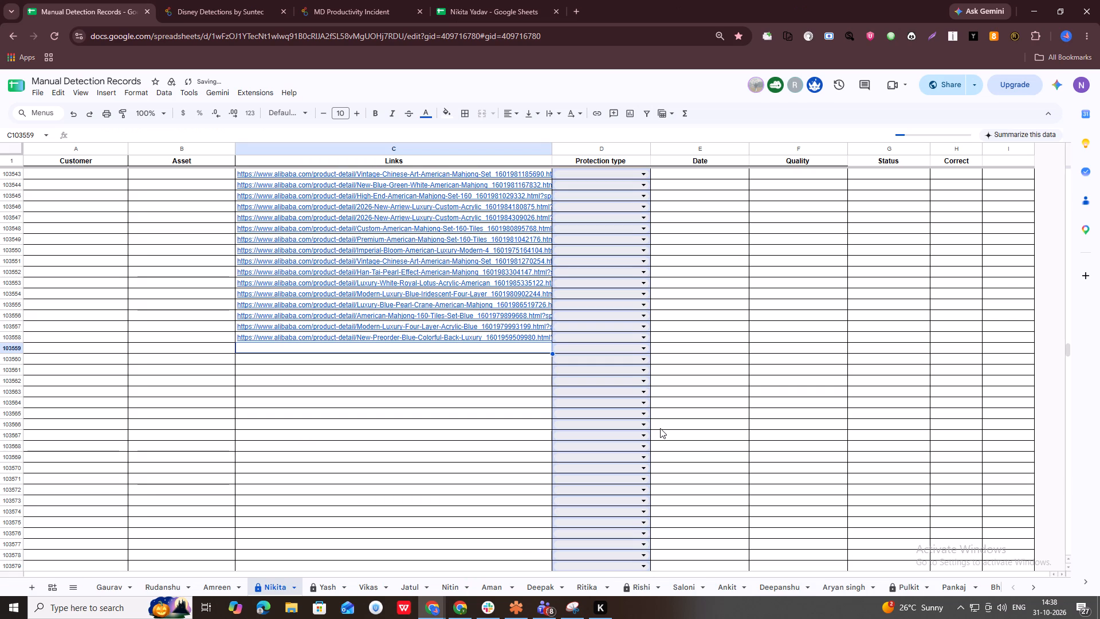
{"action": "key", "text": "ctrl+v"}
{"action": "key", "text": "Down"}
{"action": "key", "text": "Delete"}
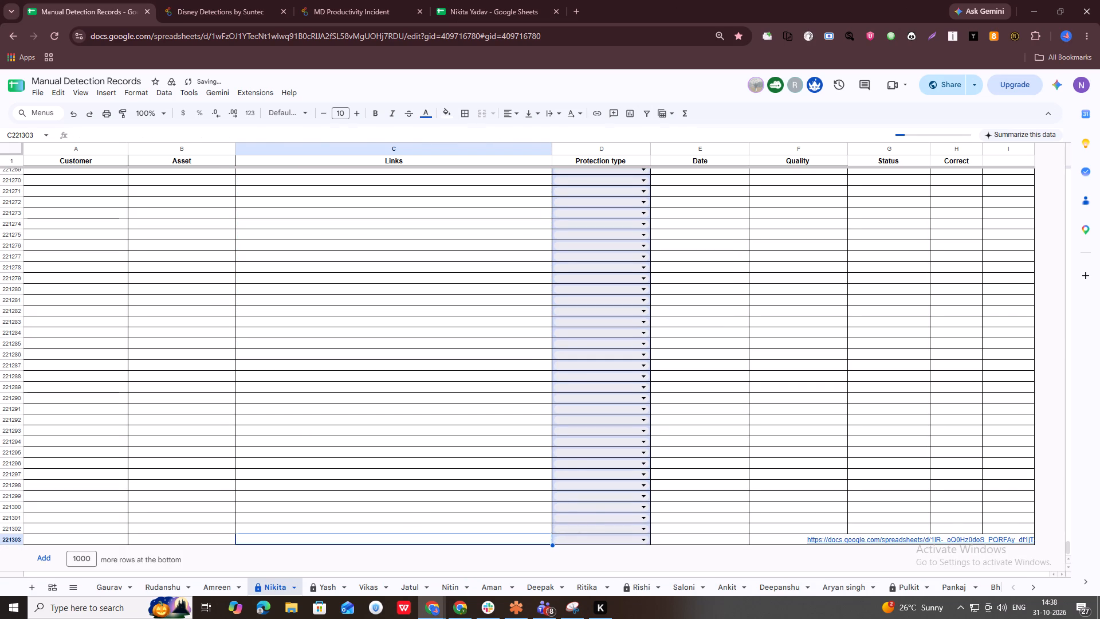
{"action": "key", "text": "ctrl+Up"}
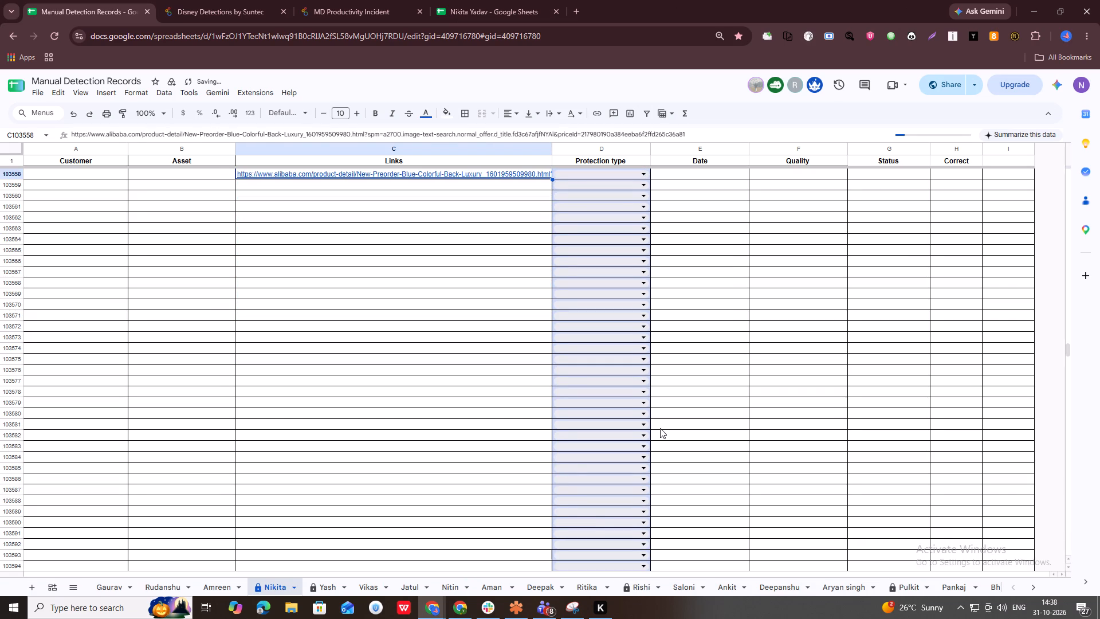
Record the copied Luxury Mahjong Set Factory Custom Acrylic link in Links cell C103559 and return to the Alibaba results.
{"action": "key", "text": "Down"}
{"action": "key", "text": "ctrl+v"}
{"action": "key", "text": "Down"}
{"action": "key", "text": "alt+Tab"}
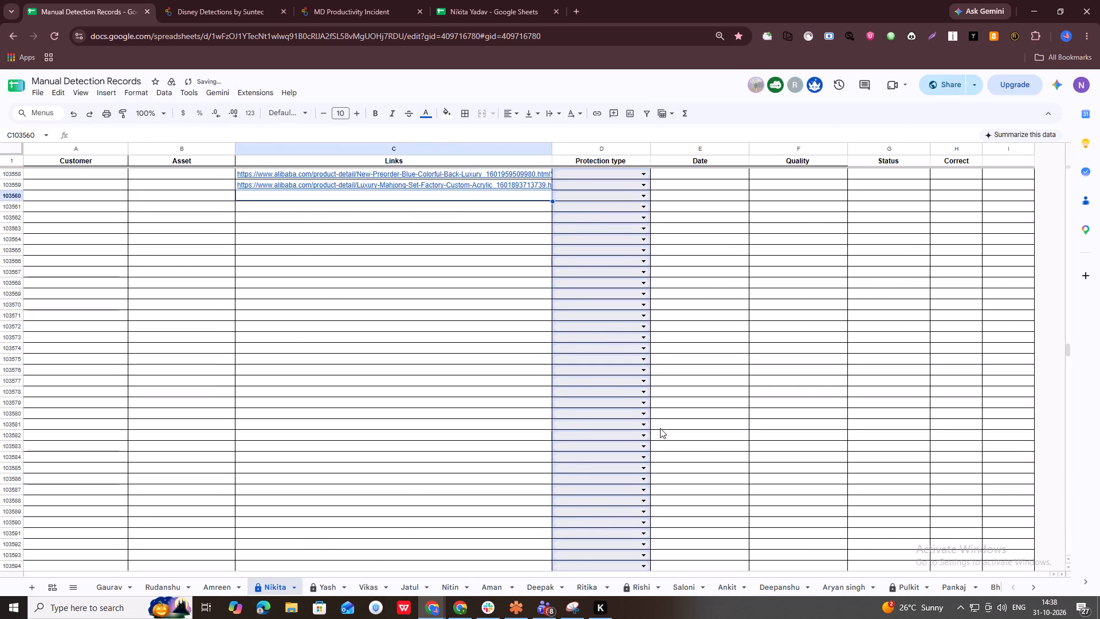
Copy the new Alibaba listing links in C103533 to C103559 of the detection records sheet.
{"action": "key", "text": "Down"}
{"action": "scroll", "coordinate": [653, 435], "scroll_direction": "down", "scroll_amount": 5}
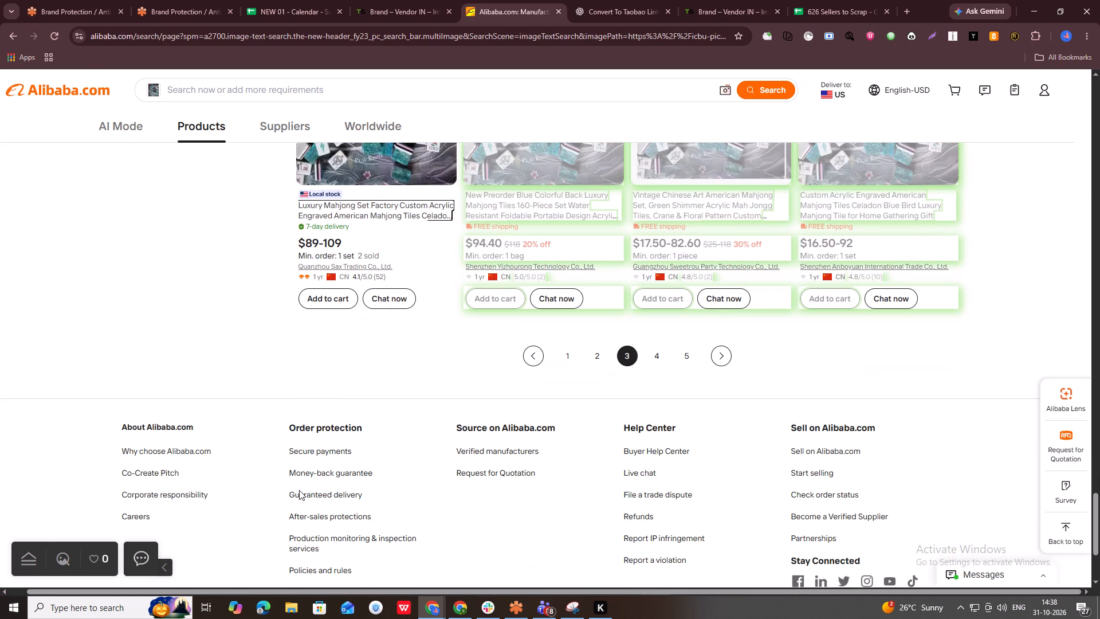
{"action": "left_click", "coordinate": [58, 7]}
{"action": "left_click", "coordinate": [324, 405]}
{"action": "key", "text": "alt+Tab"}
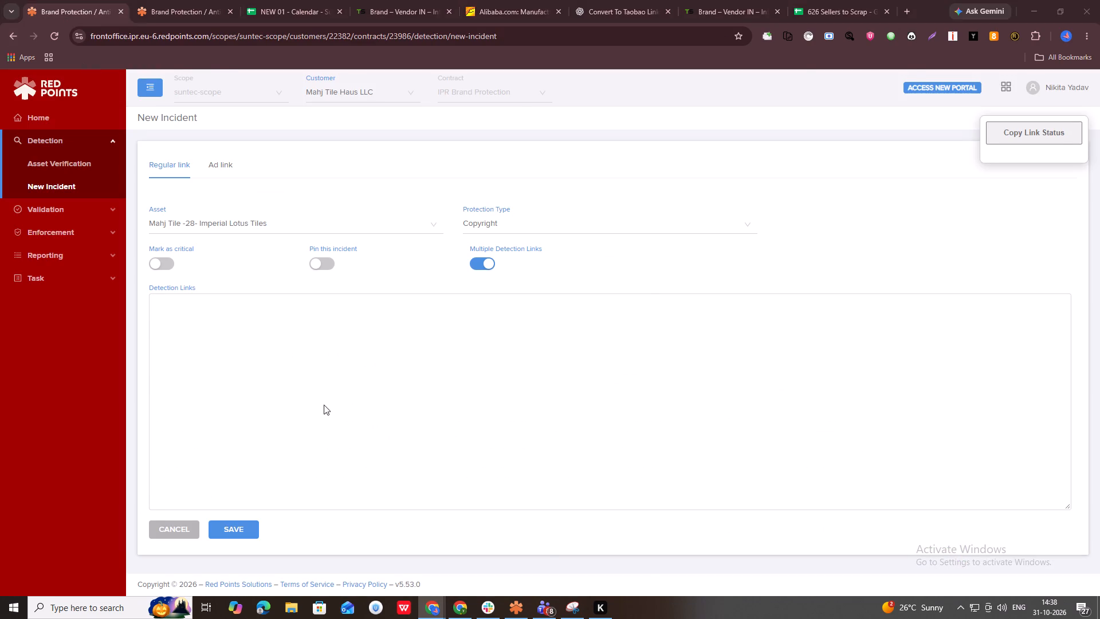
{"action": "scroll", "coordinate": [422, 396], "scroll_direction": "up", "scroll_amount": 7}
{"action": "left_click", "coordinate": [510, 306]}
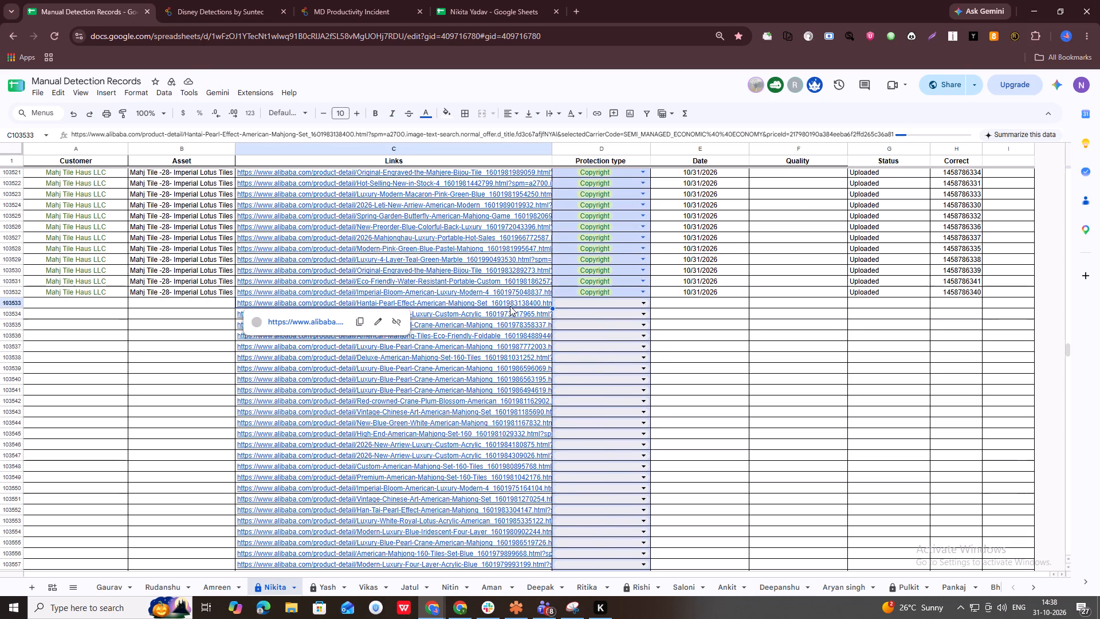
{"action": "key", "text": "ctrl+shift+Down"}
{"action": "key", "text": "ctrl+c"}
{"action": "key", "text": "ctrl+c"}
{"action": "key", "text": "ctrl+c"}
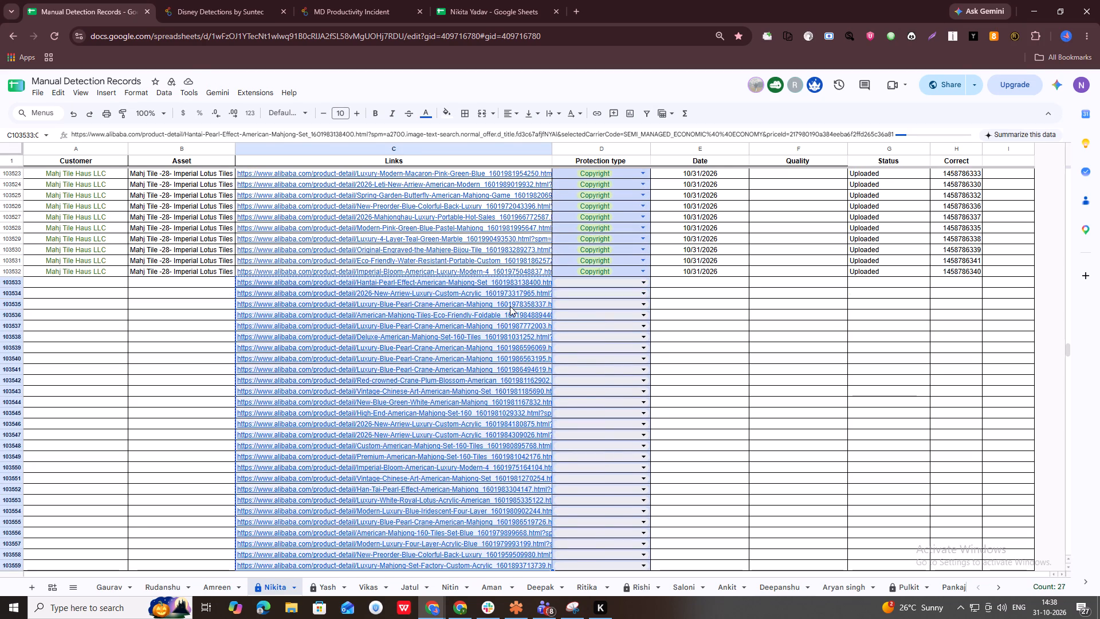
Submit the copied links as detection links for Mahj Tile -28- Imperial Lotus Tiles under Copyright and save the incidents.
{"action": "key", "text": "alt+Tab"}
{"action": "key", "text": "ctrl+v"}
{"action": "key", "text": "alt+Tab"}
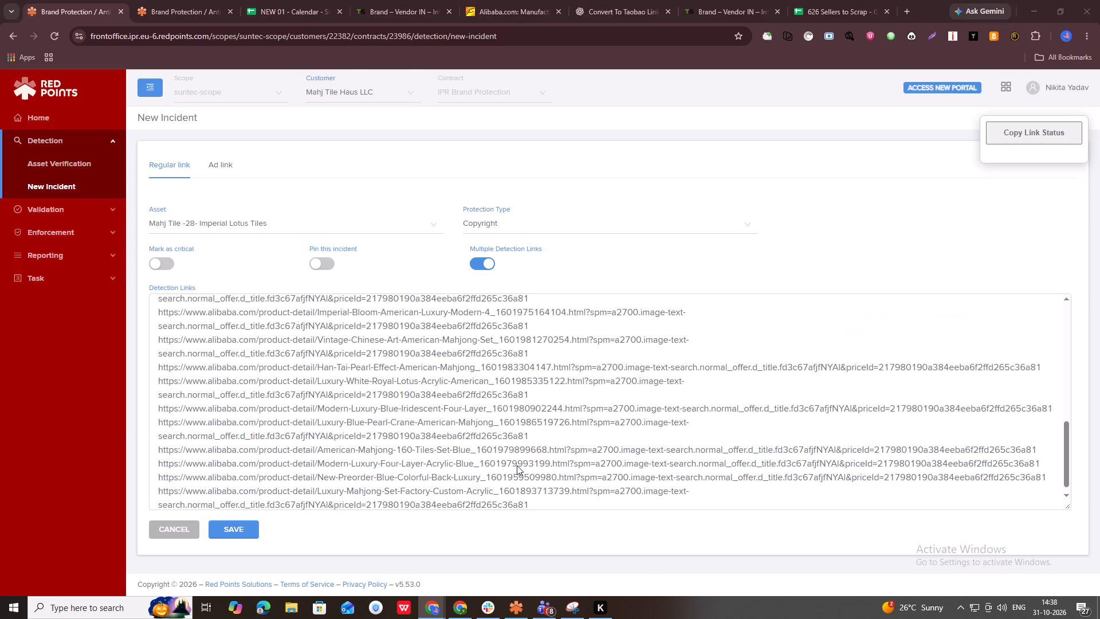
{"action": "key", "text": "alt+Tab"}
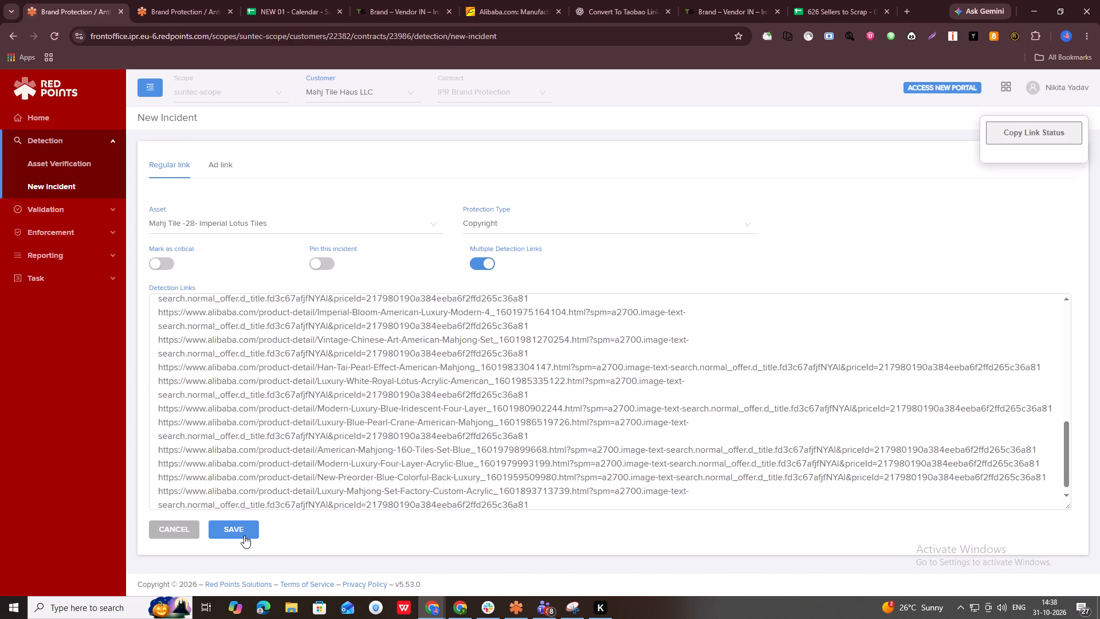
{"action": "left_click", "coordinate": [244, 535]}
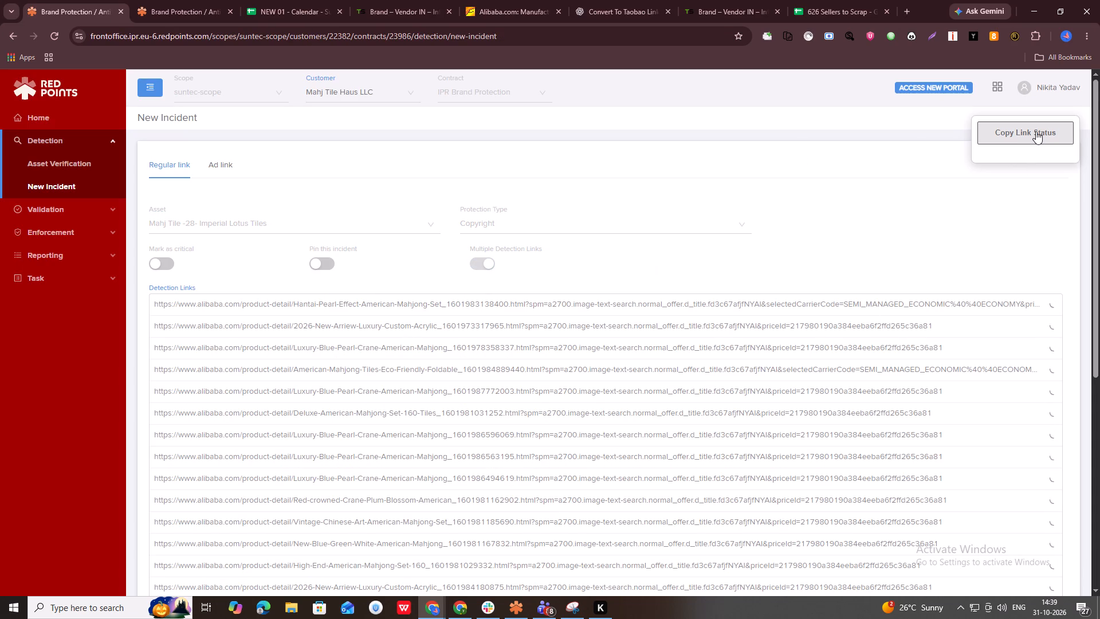
Copy the link statuses of the submitted incidents and paste them into the detection records starting at F103533.
{"action": "left_click", "coordinate": [1026, 134]}
{"action": "key", "text": "alt+Tab"}
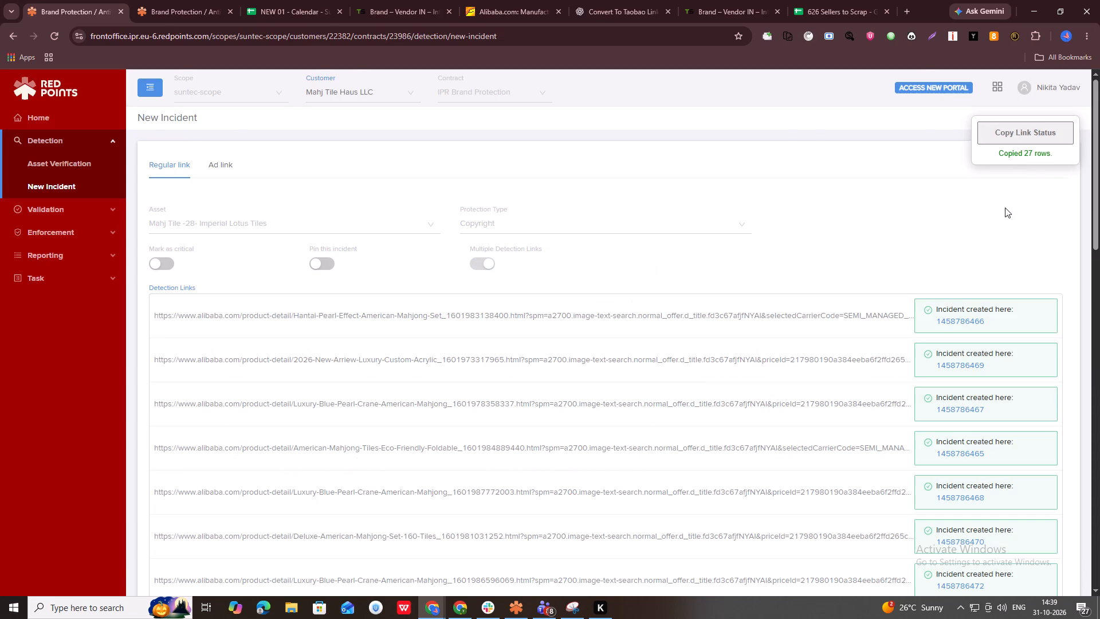
{"action": "left_click", "coordinate": [780, 278]}
{"action": "key", "text": "ctrl+v"}
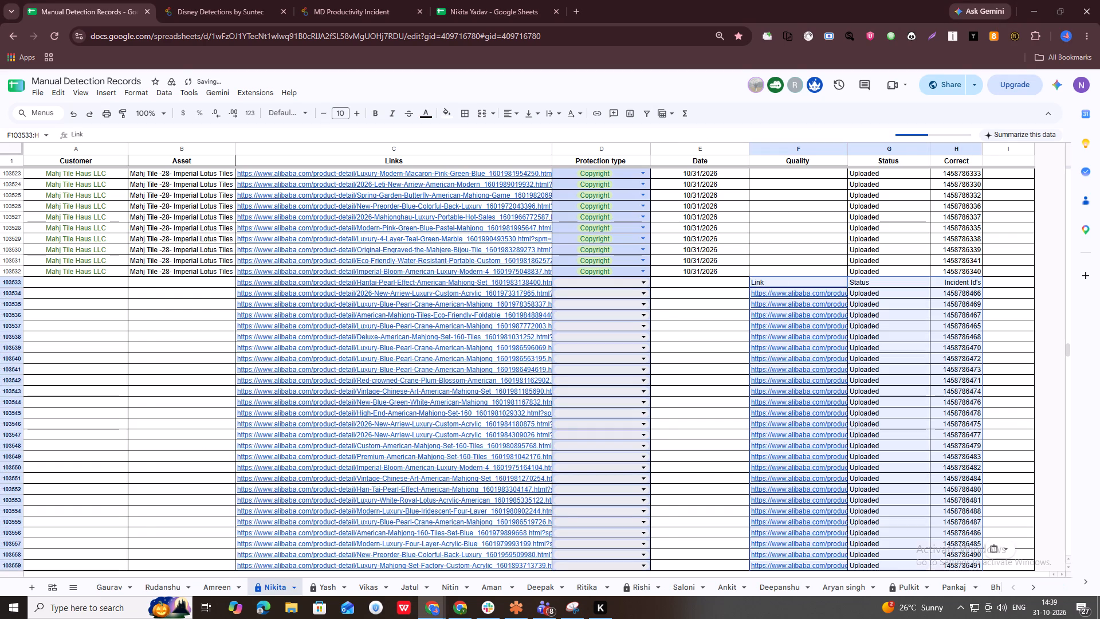
Delete the pasted header labels in row 103533 and the duplicate links below them in the Quality column.
{"action": "key", "text": "Left"}
{"action": "key", "text": "Right"}
{"action": "key", "text": "shift+Right"}
{"action": "key", "text": "shift+Right"}
{"action": "key", "text": "Delete"}
{"action": "key", "text": "Down"}
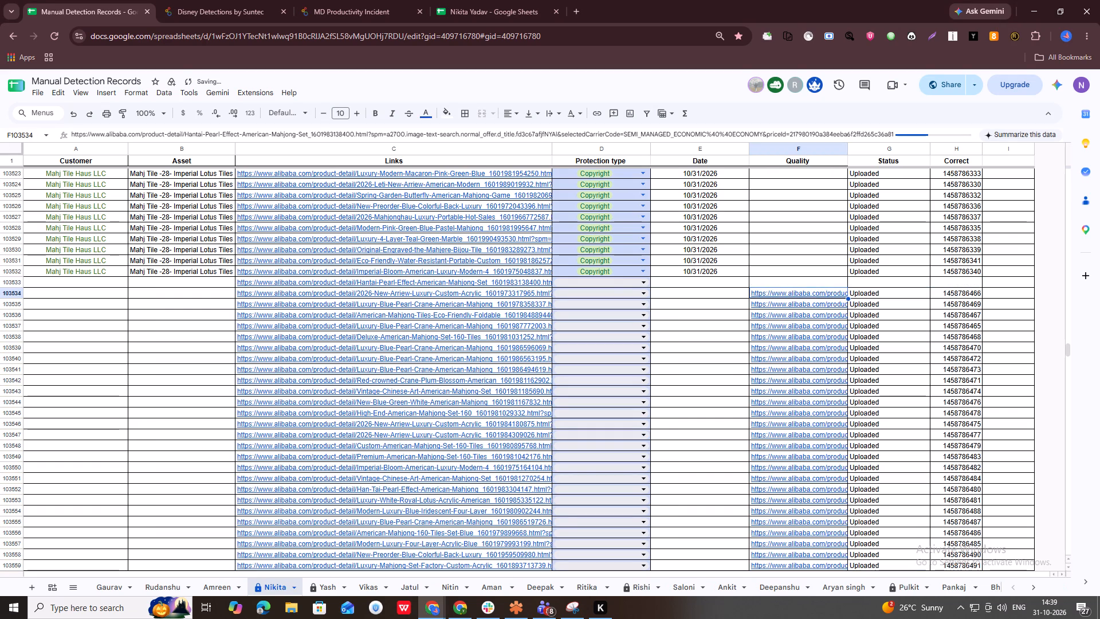
{"action": "key", "text": "ctrl+shift+Down"}
{"action": "key", "text": "Insert"}
{"action": "key", "text": "Delete"}
Move the pasted statuses and incident IDs up one row so they start at G103533.
{"action": "key", "text": "Right"}
{"action": "key", "text": "shift+Right"}
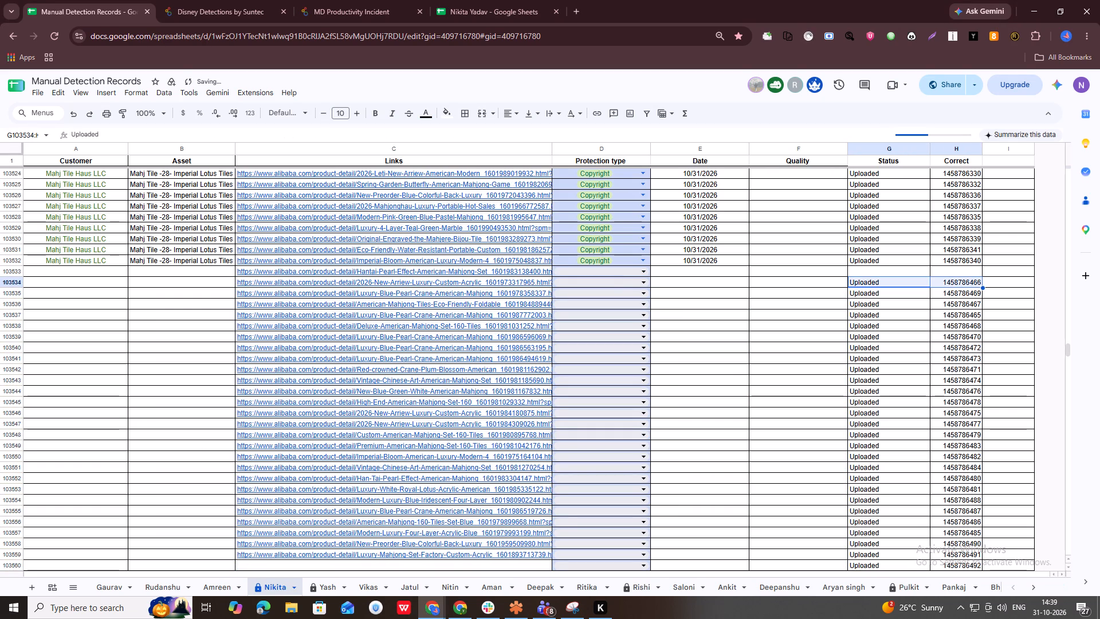
{"action": "key", "text": "ctrl+shift+Down"}
{"action": "key", "text": "ctrl+x"}
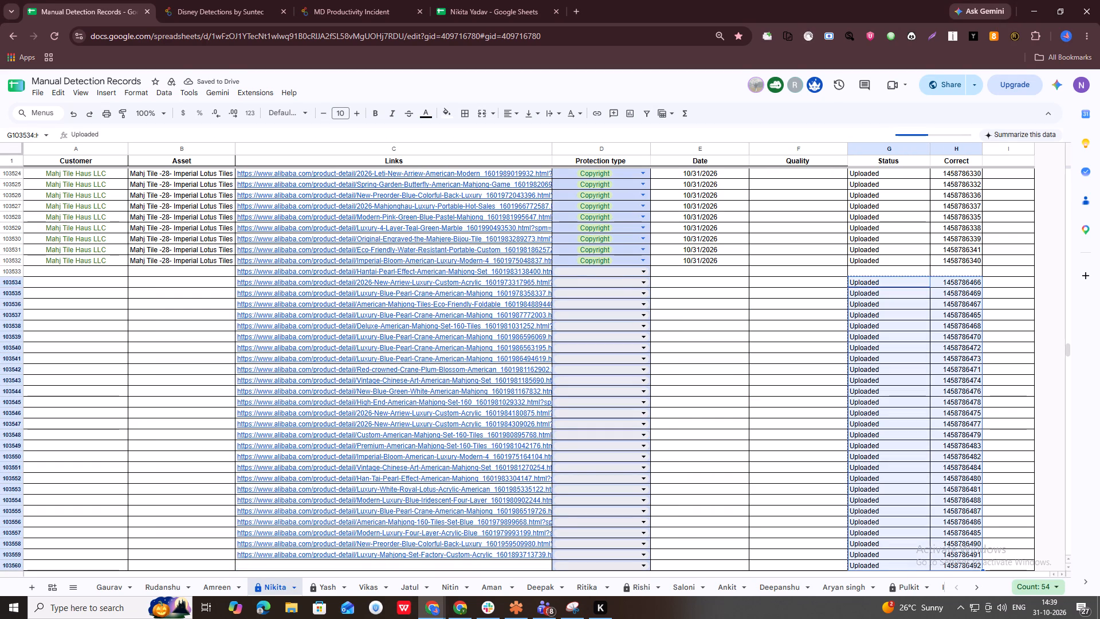
{"action": "key", "text": "Up"}
{"action": "key", "text": "ctrl+v"}
Fill the Copyright protection type and 10/31/2026 date down through row 103559.
{"action": "key", "text": "ctrl+Down"}
{"action": "key", "text": "ctrl+Left"}
{"action": "key", "text": "Right"}
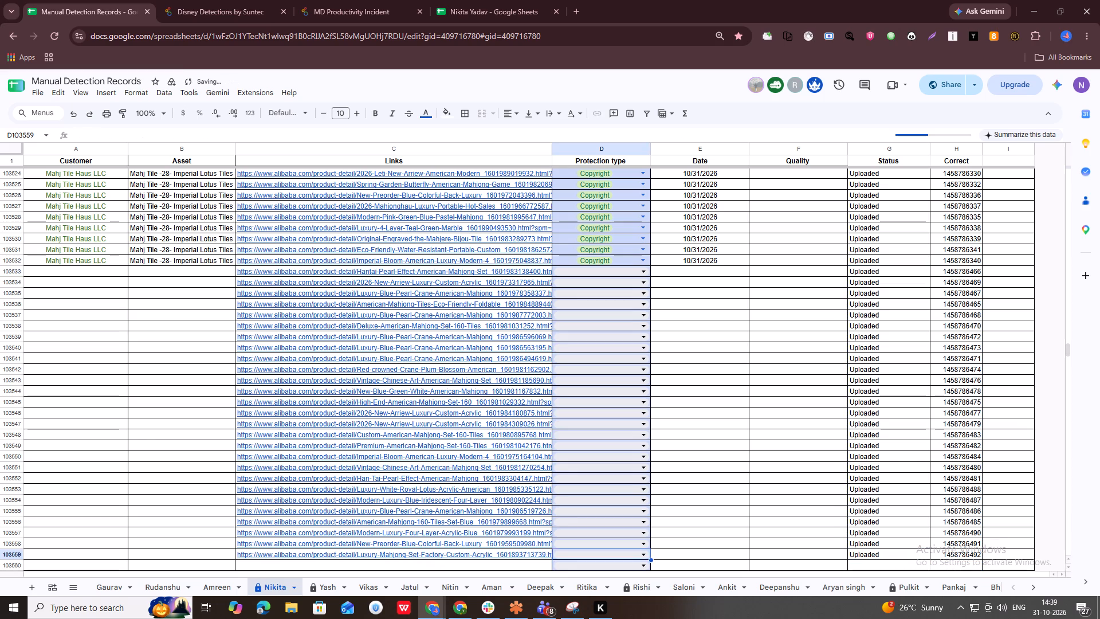
{"action": "key", "text": "shift+Right"}
{"action": "key", "text": "ctrl+shift+Up"}
{"action": "key", "text": "ctrl+d"}
Fill the customer Mahj Tile Haus LLC and asset Mahj Tile -28- Imperial Lotus Tiles down through row 103559.
{"action": "key", "text": "Left"}
{"action": "key", "text": "Left"}
{"action": "key", "text": "Left"}
{"action": "key", "text": "Left"}
{"action": "key", "text": "shift+Right"}
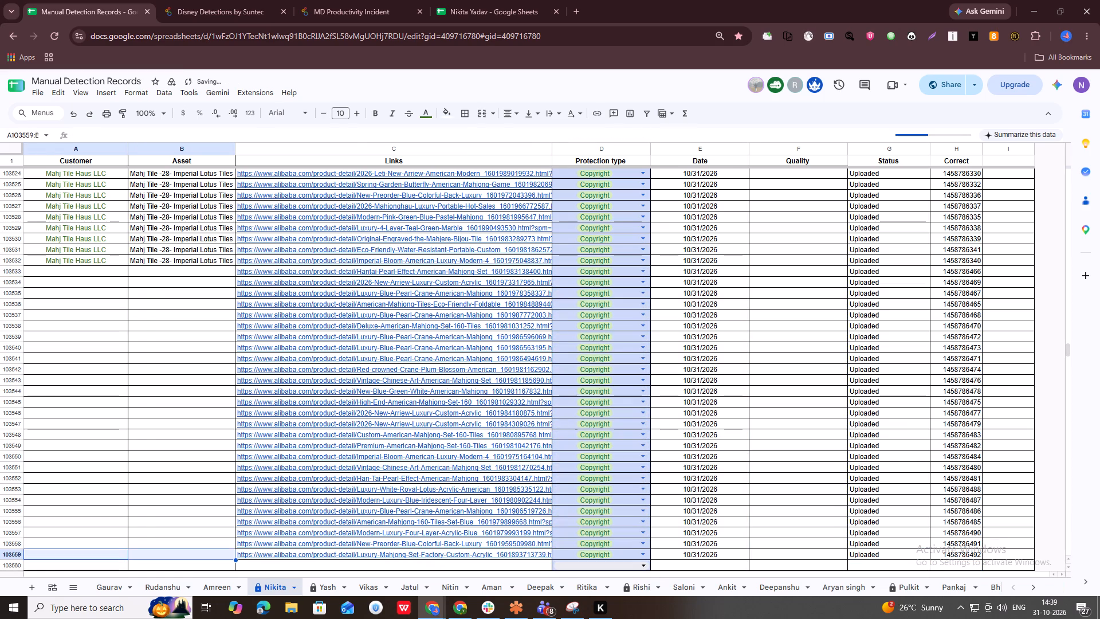
{"action": "key", "text": "ctrl+shift+Up"}
{"action": "key", "text": "ctrl+d"}
Check the number of Status entries for the Mahj Tile Haus LLC rows, from G103501 to G103559.
{"action": "key", "text": "Right"}
{"action": "key", "text": "Right"}
{"action": "key", "text": "Right"}
{"action": "key", "text": "Right"}
{"action": "key", "text": "Right"}
{"action": "key", "text": "Right"}
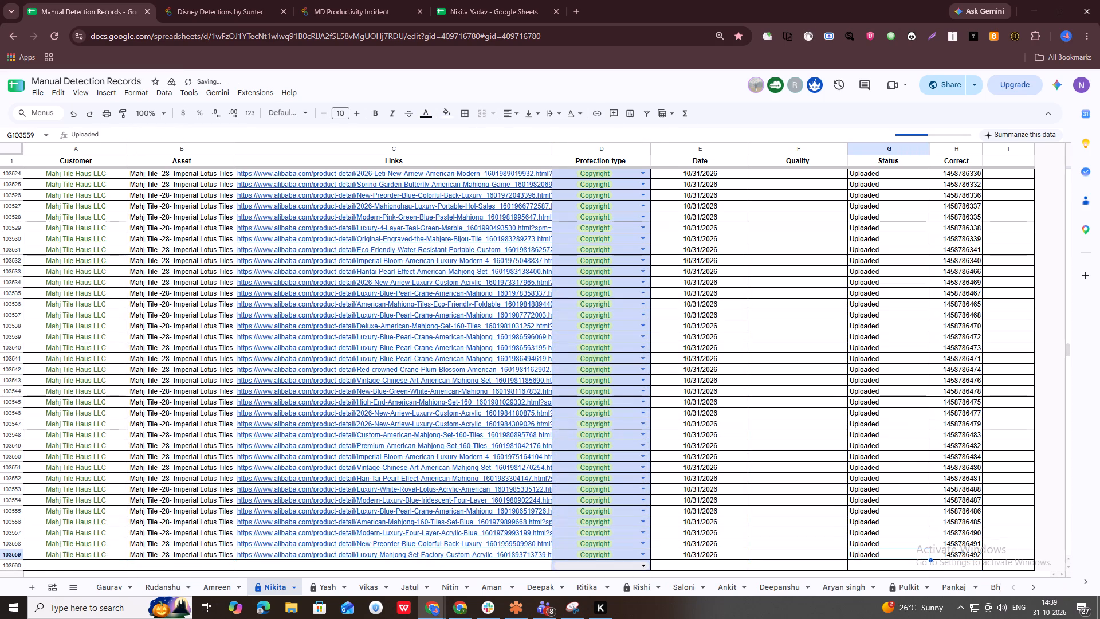
{"action": "key", "text": "ctrl+shift+Up"}
{"action": "scroll", "coordinate": [780, 278], "scroll_direction": "up", "scroll_amount": 4}
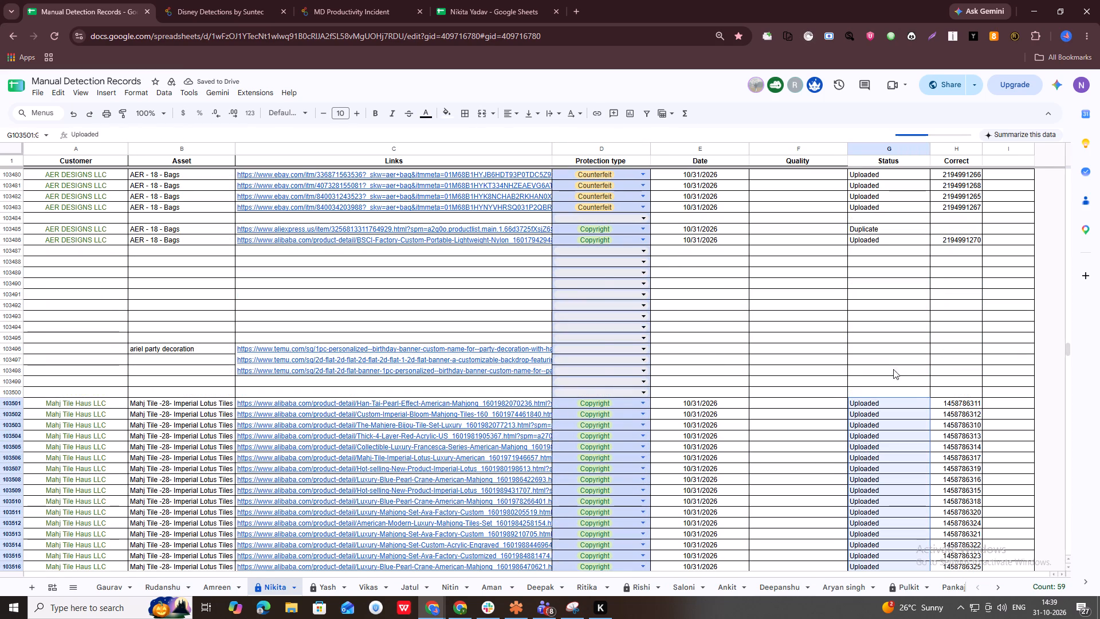
{"action": "scroll", "coordinate": [955, 421], "scroll_direction": "down", "scroll_amount": 5}
{"action": "scroll", "coordinate": [950, 485], "scroll_direction": "down", "scroll_amount": 4}
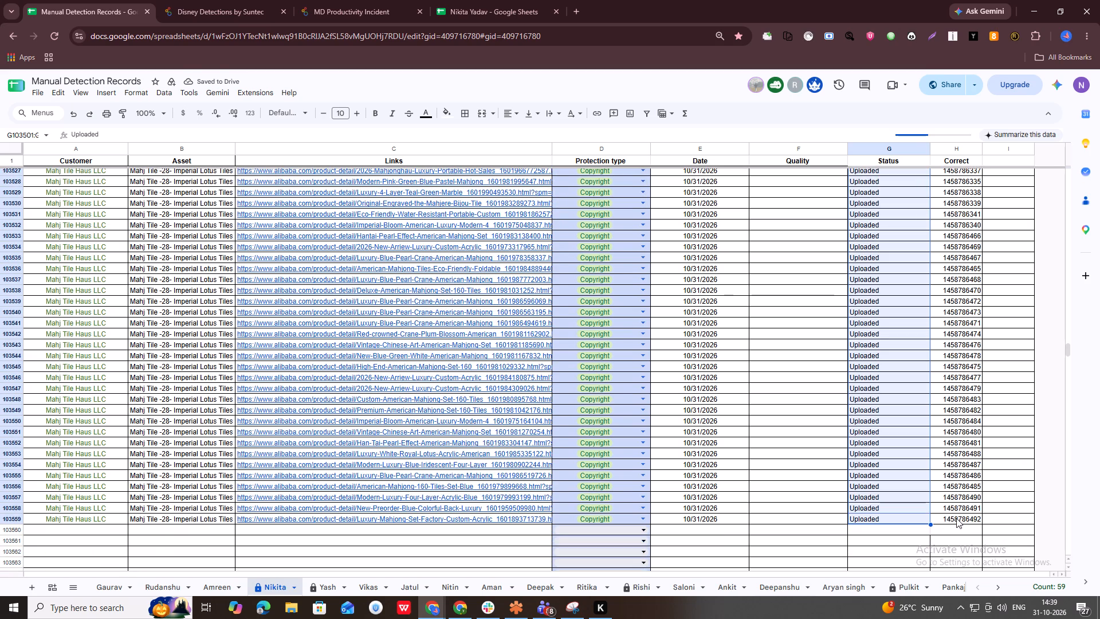
Check the number of October 31 incident IDs in the Correct column, from H103310 to H103559.
{"action": "left_click", "coordinate": [956, 518]}
{"action": "scroll", "coordinate": [980, 456], "scroll_direction": "up", "scroll_amount": 11}
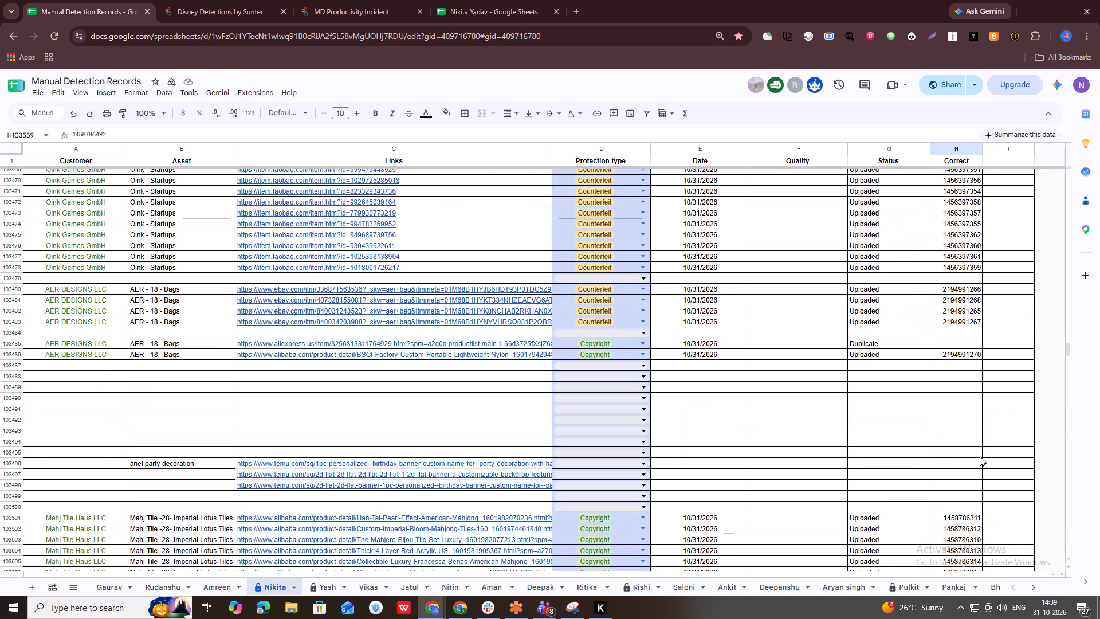
{"action": "scroll", "coordinate": [980, 456], "scroll_direction": "up", "scroll_amount": 7}
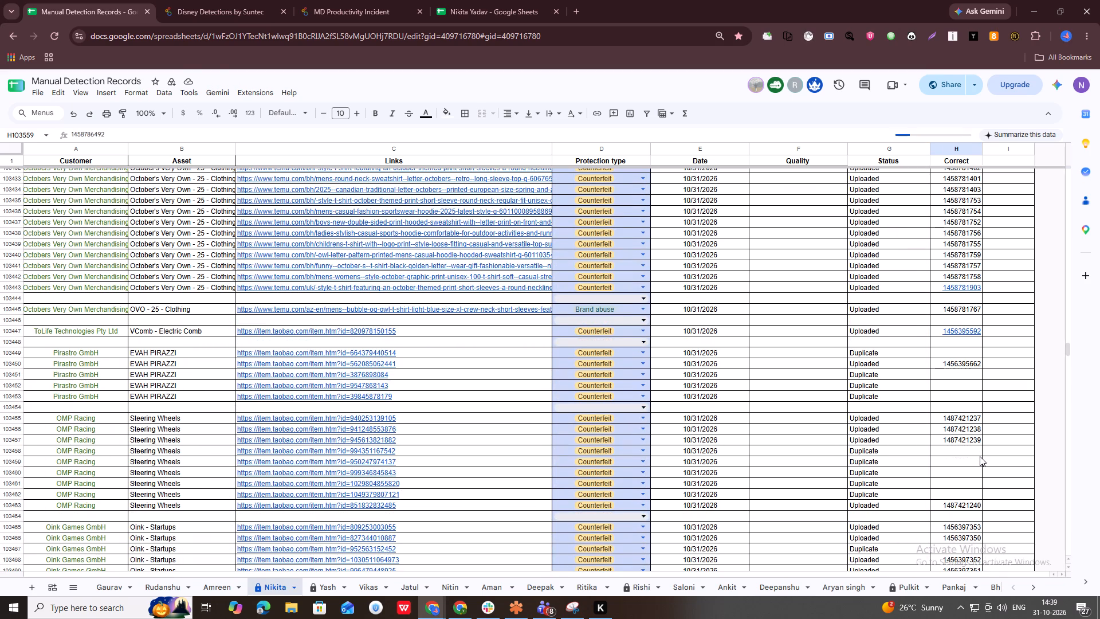
{"action": "scroll", "coordinate": [980, 456], "scroll_direction": "up", "scroll_amount": 16}
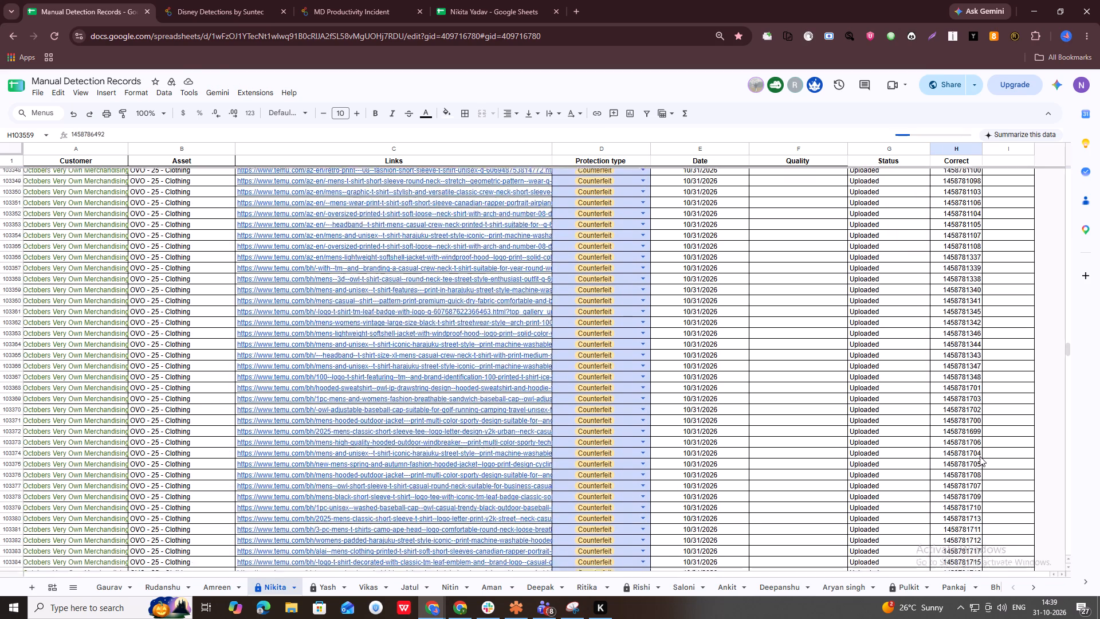
{"action": "scroll", "coordinate": [980, 456], "scroll_direction": "up", "scroll_amount": 13}
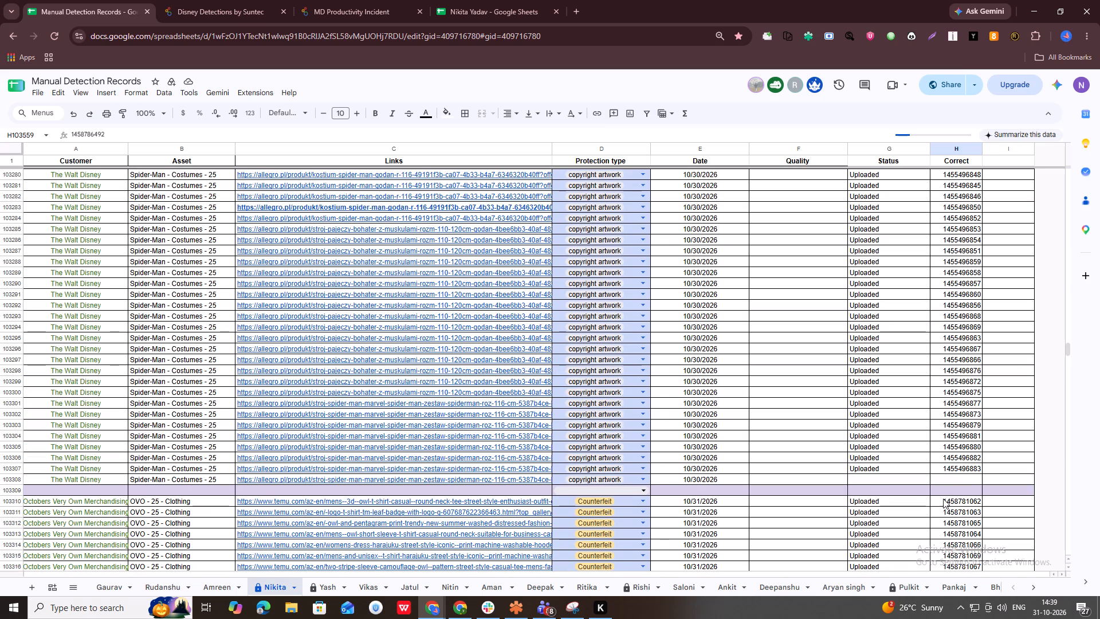
{"action": "left_click", "coordinate": [943, 499], "text": "shift"}
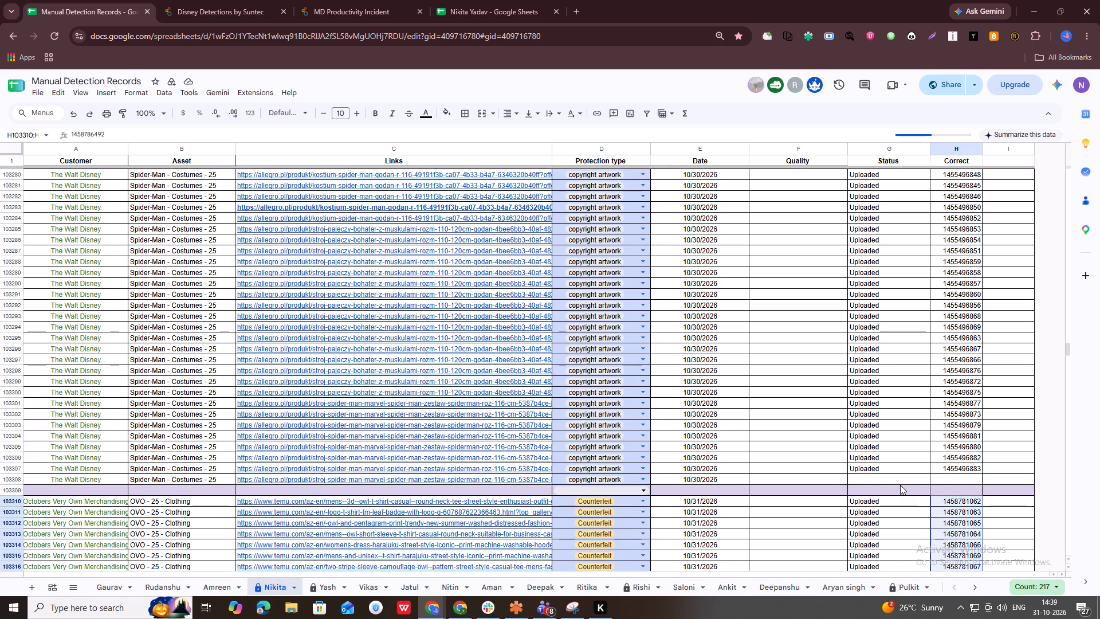
{"action": "key", "text": "Down"}
{"action": "key", "text": "Left"}
{"action": "key", "text": "Left"}
{"action": "key", "text": "Left"}
{"action": "key", "text": "Left"}
{"action": "key", "text": "Left"}
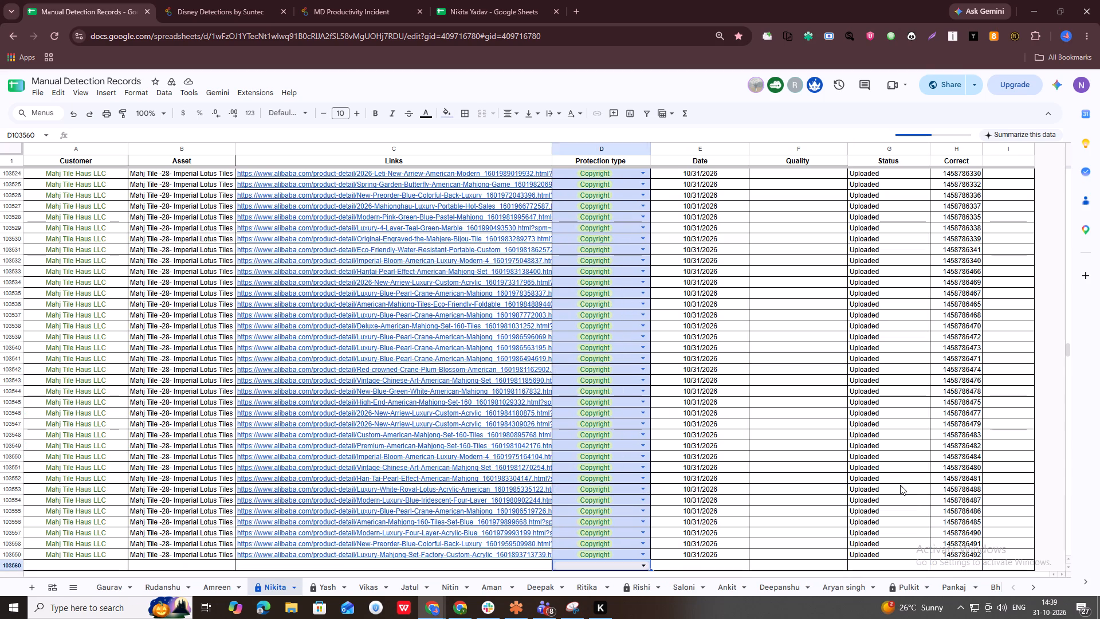
Return to the completed incident submission and reset it to an empty detection links form.
{"action": "key", "text": "alt+Tab"}
{"action": "scroll", "coordinate": [877, 469], "scroll_direction": "down", "scroll_amount": 8}
{"action": "scroll", "coordinate": [737, 441], "scroll_direction": "down", "scroll_amount": 15}
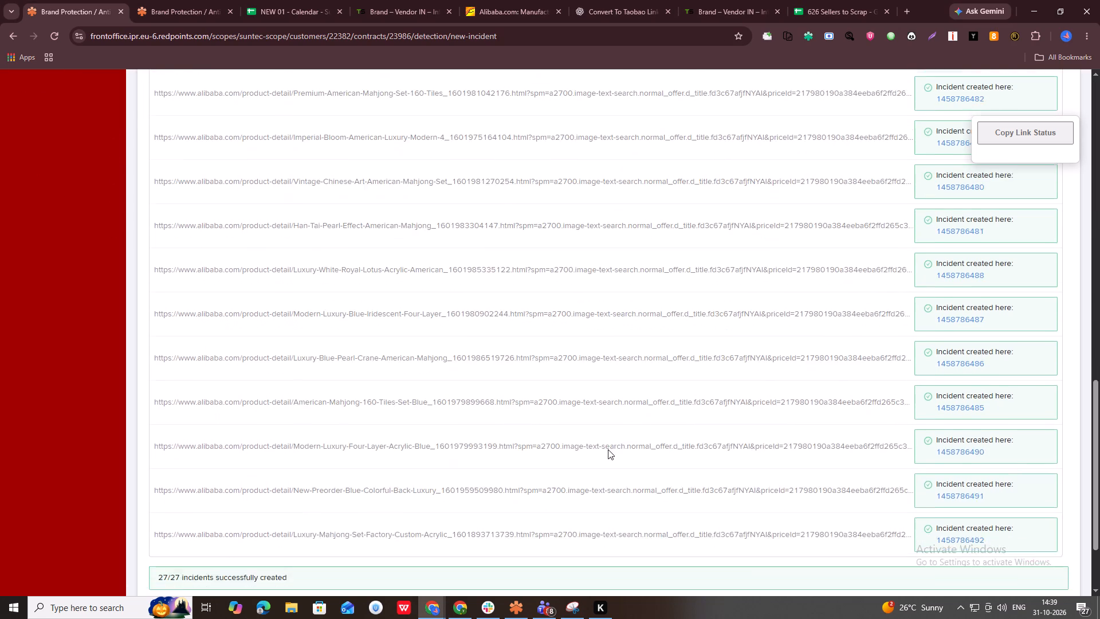
{"action": "left_click", "coordinate": [284, 499]}
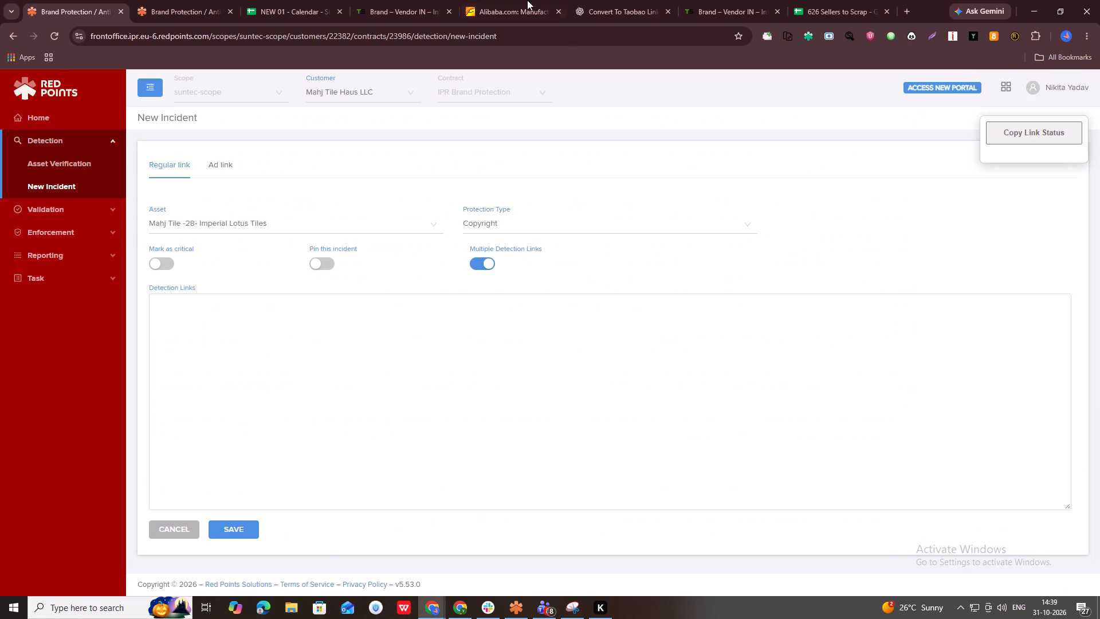
Filter the Tuinet brand log to customer Mahj Tile Haus LLC and set the October 31 status for alibaba.com to S.
{"action": "left_click", "coordinate": [421, 0]}
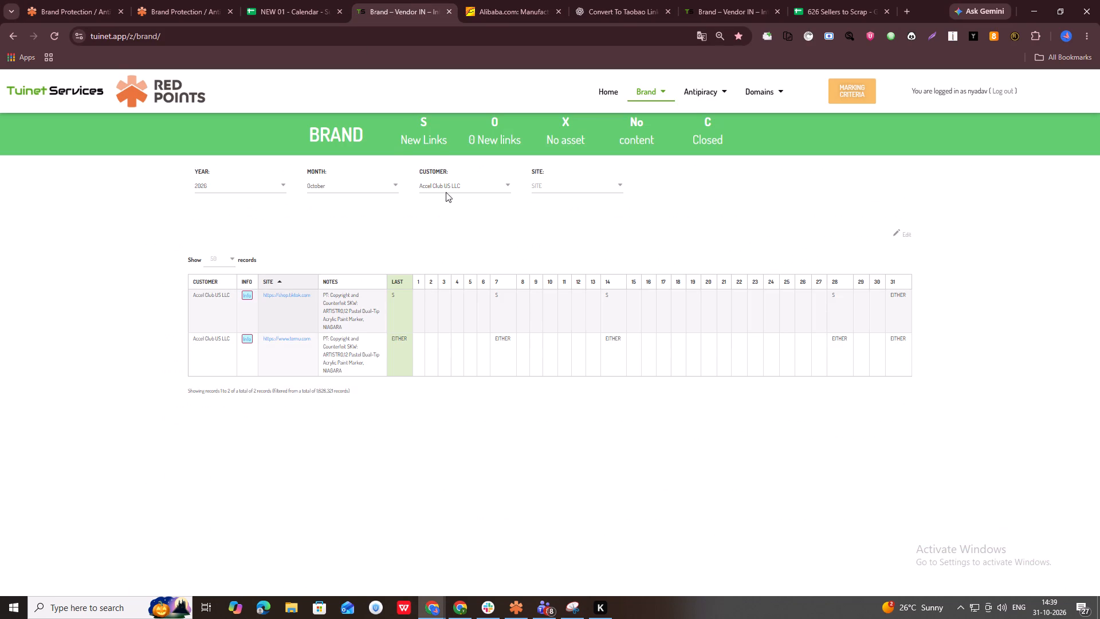
{"action": "left_click", "coordinate": [447, 188]}
{"action": "type", "text": "mahj"}
{"action": "key", "text": "space"}
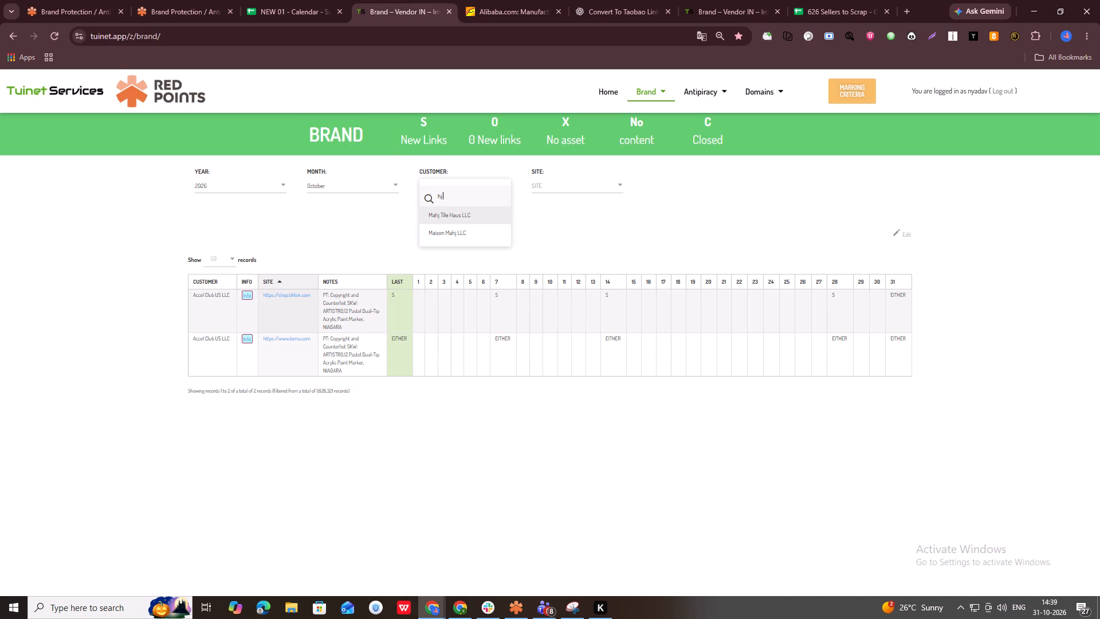
{"action": "left_click", "coordinate": [471, 215]}
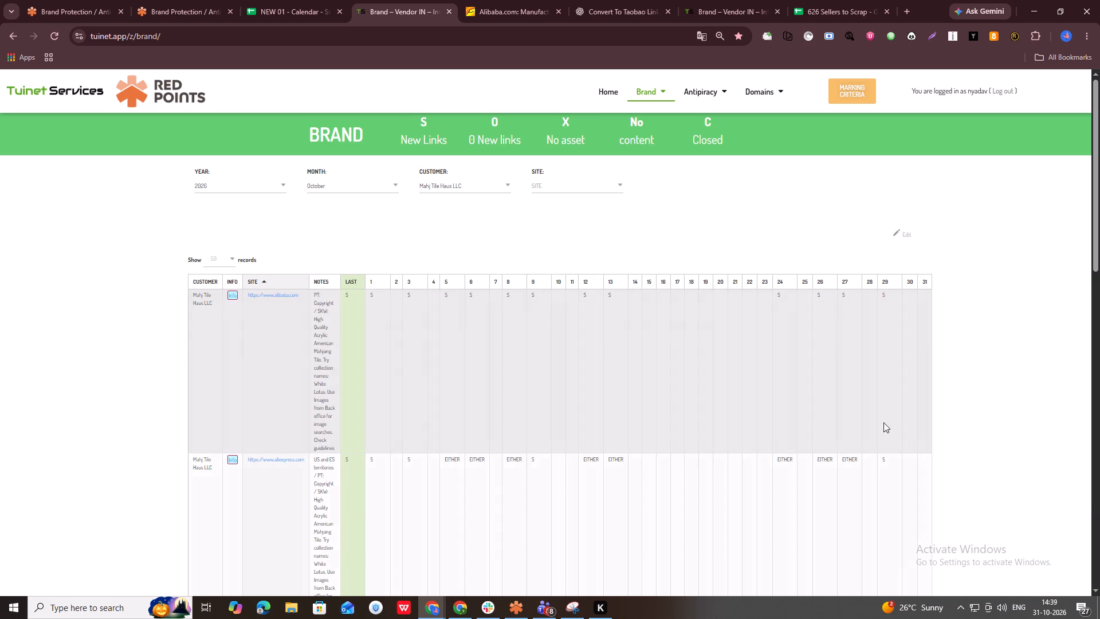
{"action": "double_click", "coordinate": [927, 324]}
{"action": "left_click", "coordinate": [939, 322]}
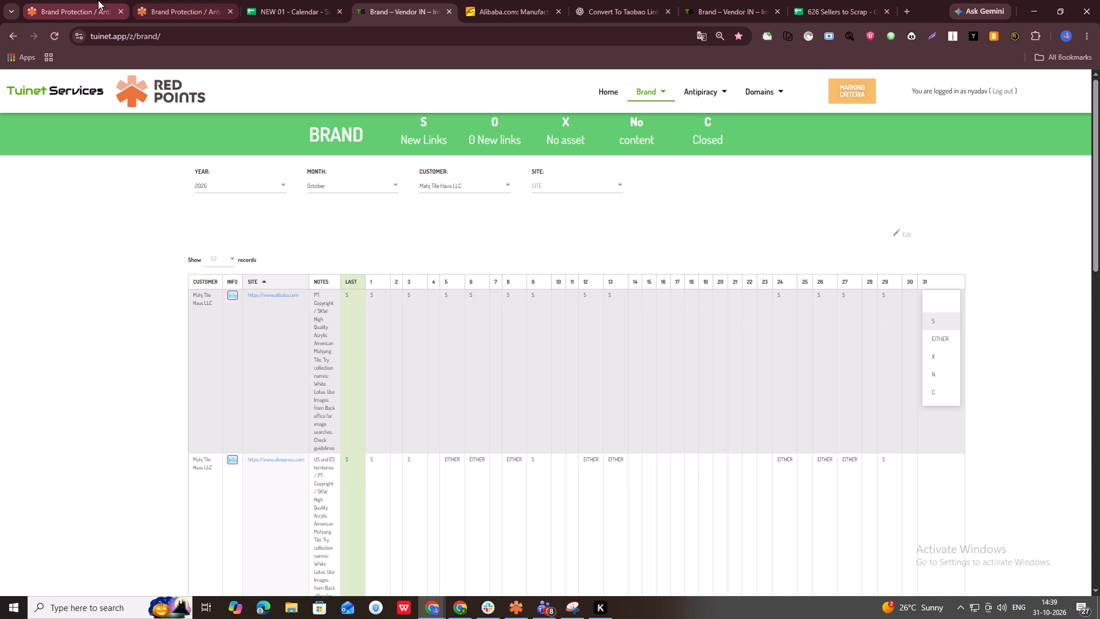
Open page 4 of the Alibaba image search results.
{"action": "left_click", "coordinate": [523, 0]}
{"action": "left_click", "coordinate": [653, 360]}
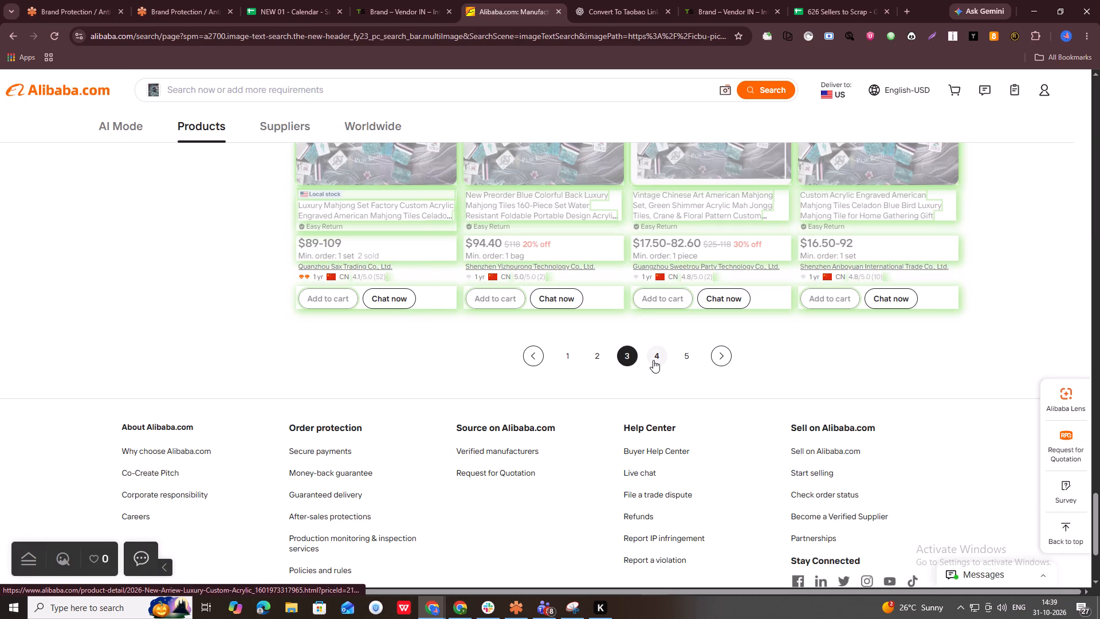
In the Tuinet brand log, set the October 31 status to 0 for aliexpress.com and for the site directly below it.
{"action": "left_click", "coordinate": [388, 0]}
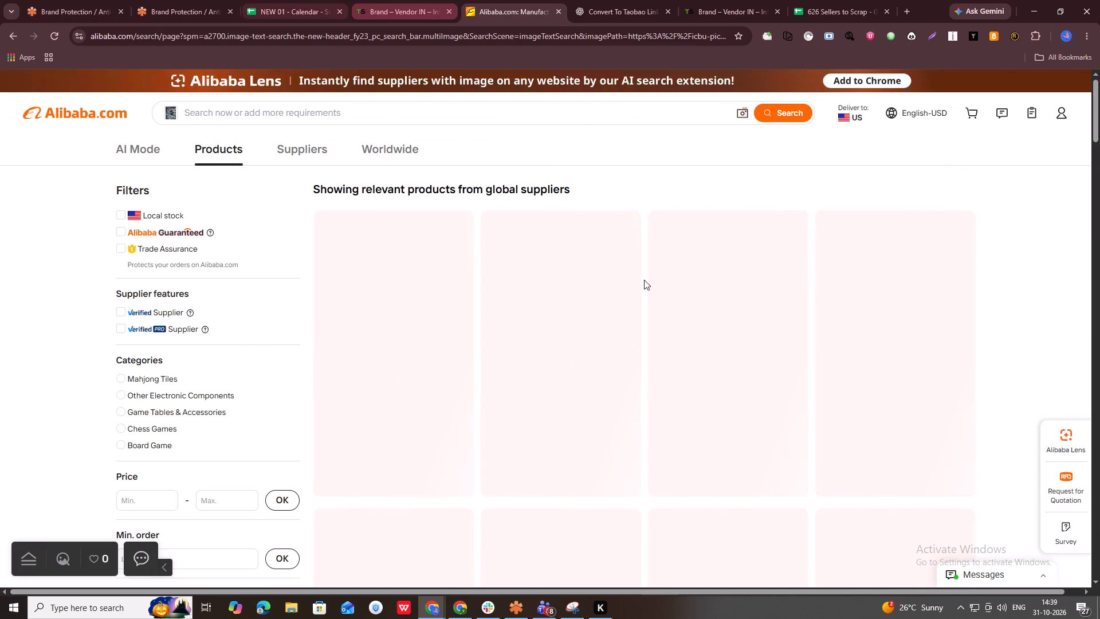
{"action": "double_click", "coordinate": [901, 382]}
{"action": "left_click", "coordinate": [890, 398]}
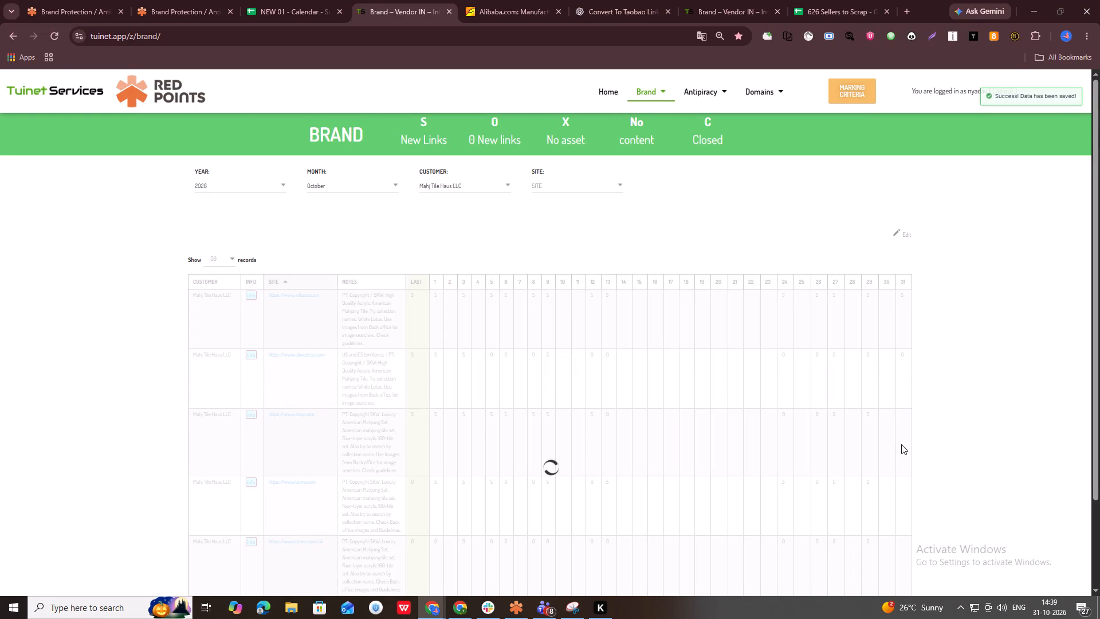
{"action": "double_click", "coordinate": [903, 438]}
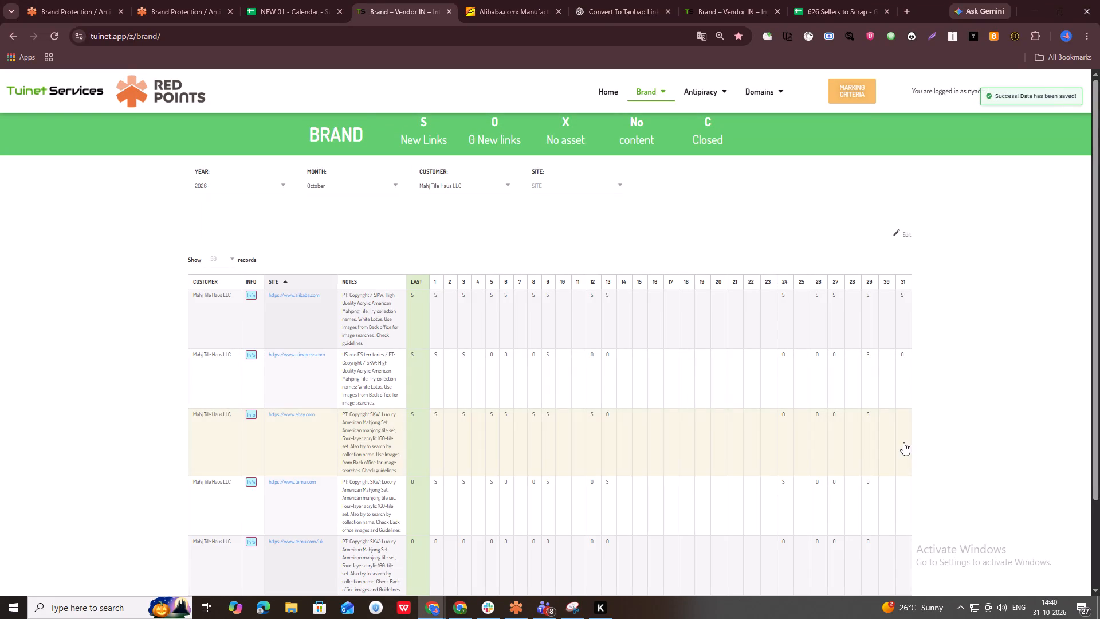
{"action": "left_click", "coordinate": [889, 457]}
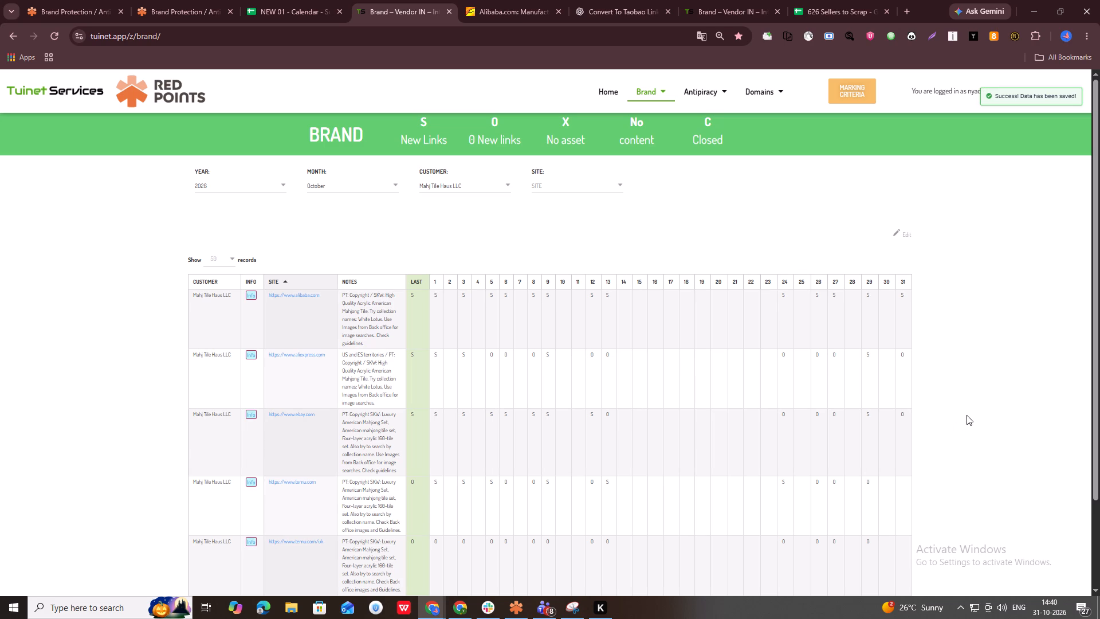
In the Mahj Tile Haus LLC log, set the October 31 status to 0 for temu.com and temu.com/uk.
{"action": "scroll", "coordinate": [969, 409], "scroll_direction": "down", "scroll_amount": 4}
{"action": "double_click", "coordinate": [906, 399]}
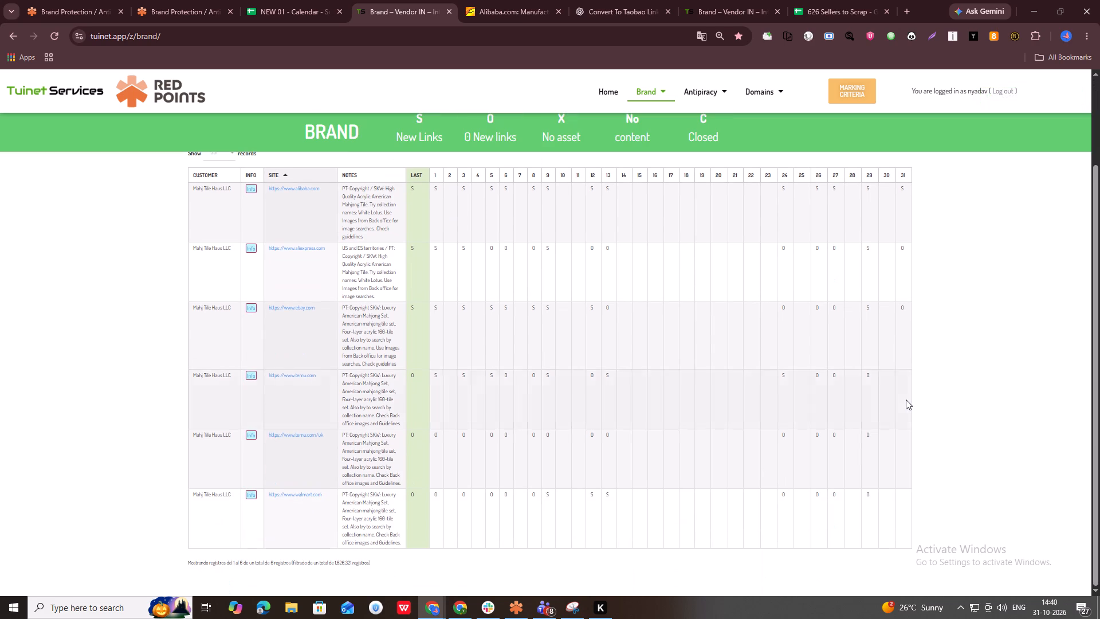
{"action": "left_click", "coordinate": [892, 423]}
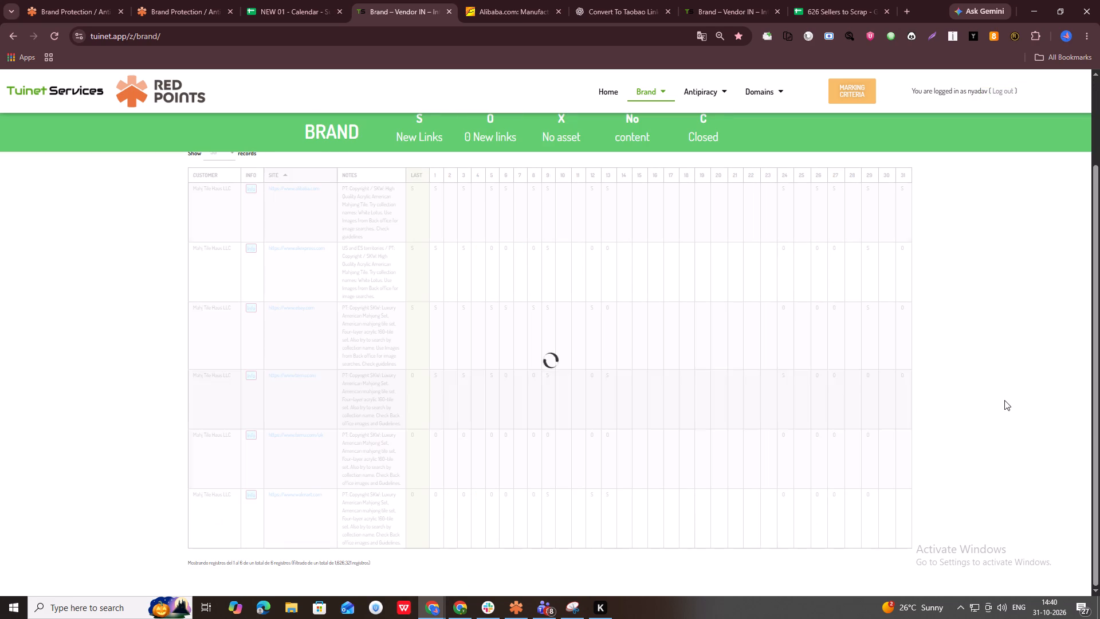
{"action": "double_click", "coordinate": [906, 457]}
{"action": "left_click", "coordinate": [886, 477]}
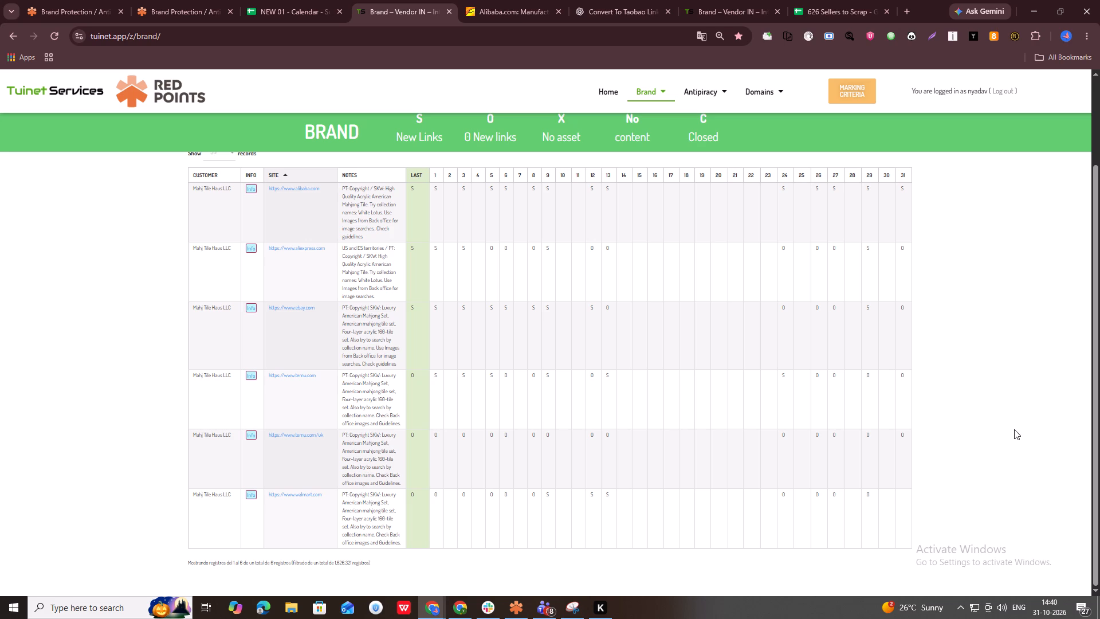
Set the October 31 status to 0 for walmart.com in the Mahj Tile Haus LLC log.
{"action": "double_click", "coordinate": [905, 510]}
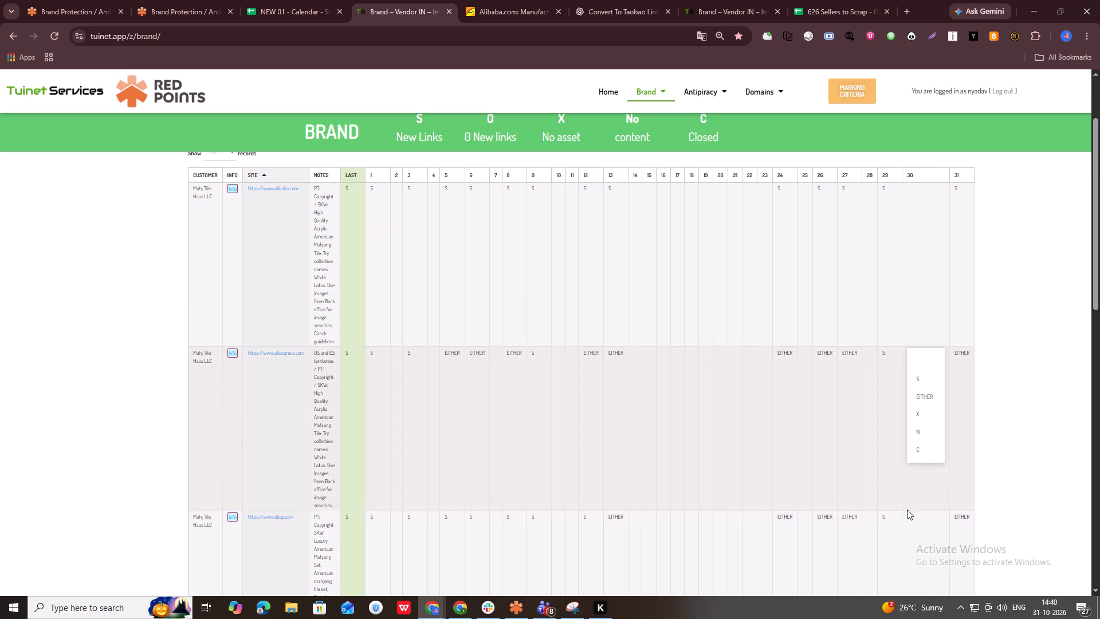
{"action": "left_click", "coordinate": [1021, 494]}
{"action": "scroll", "coordinate": [993, 463], "scroll_direction": "down", "scroll_amount": 9}
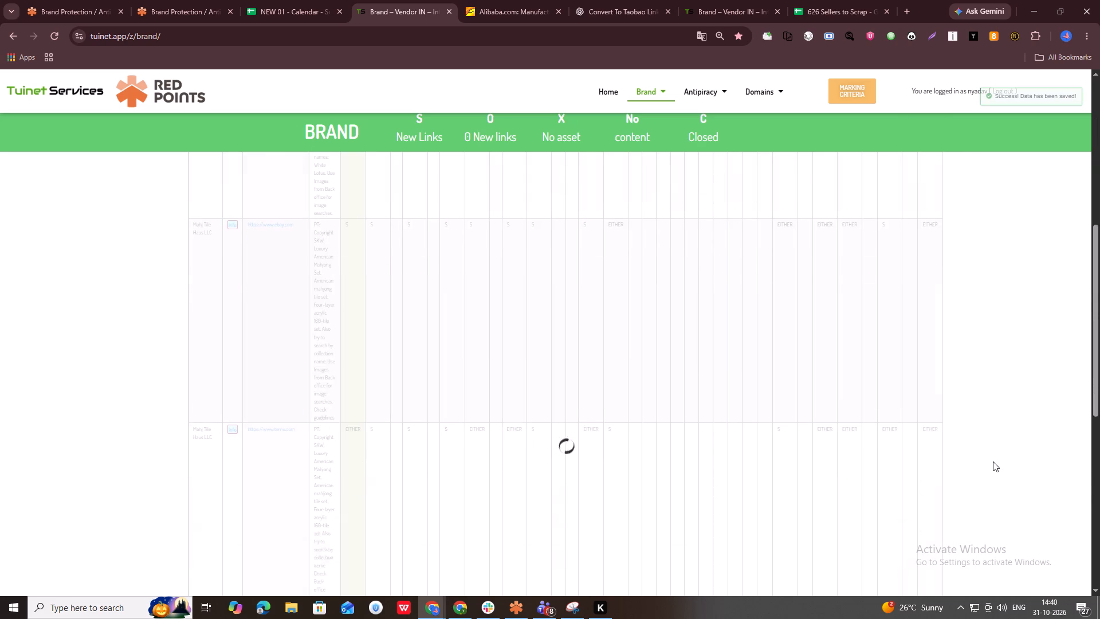
{"action": "scroll", "coordinate": [993, 461], "scroll_direction": "down", "scroll_amount": 6}
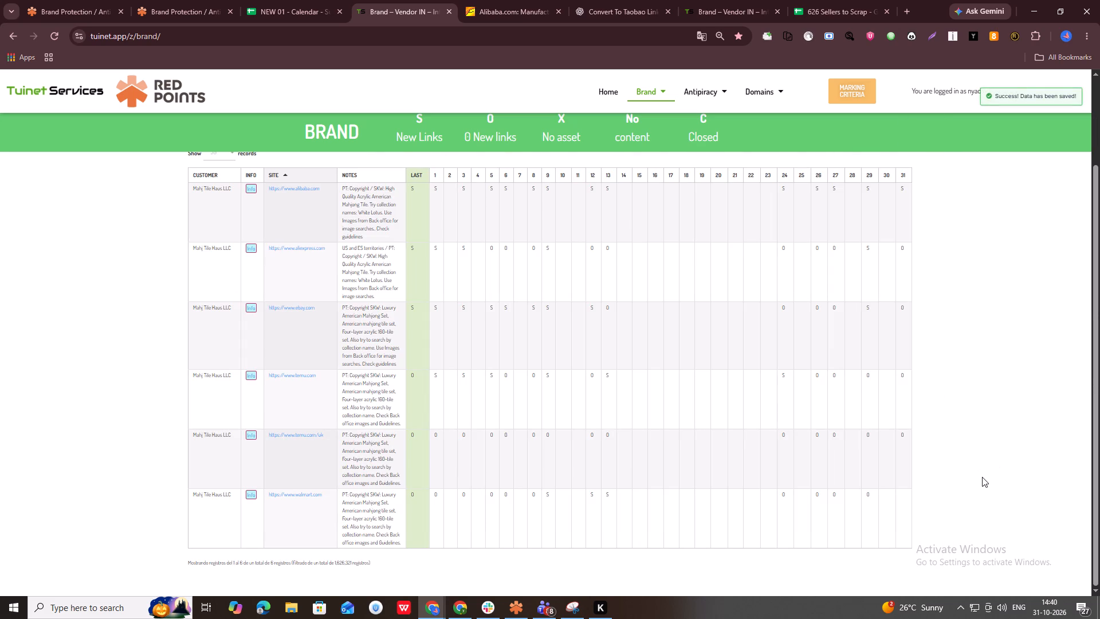
{"action": "scroll", "coordinate": [984, 450], "scroll_direction": "down", "scroll_amount": 5}
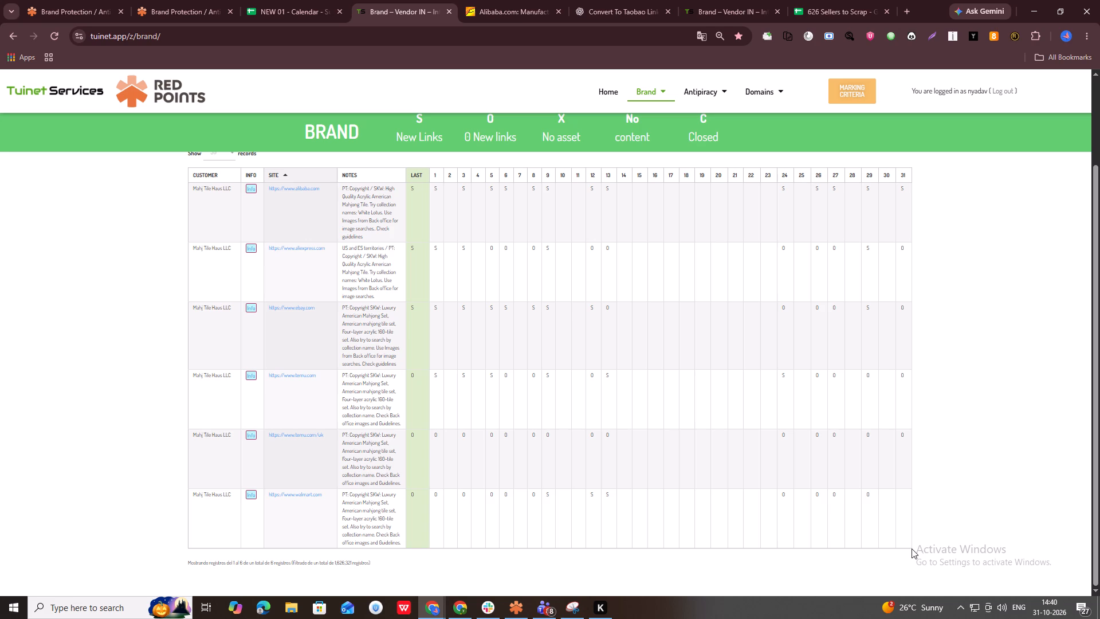
{"action": "double_click", "coordinate": [904, 514]}
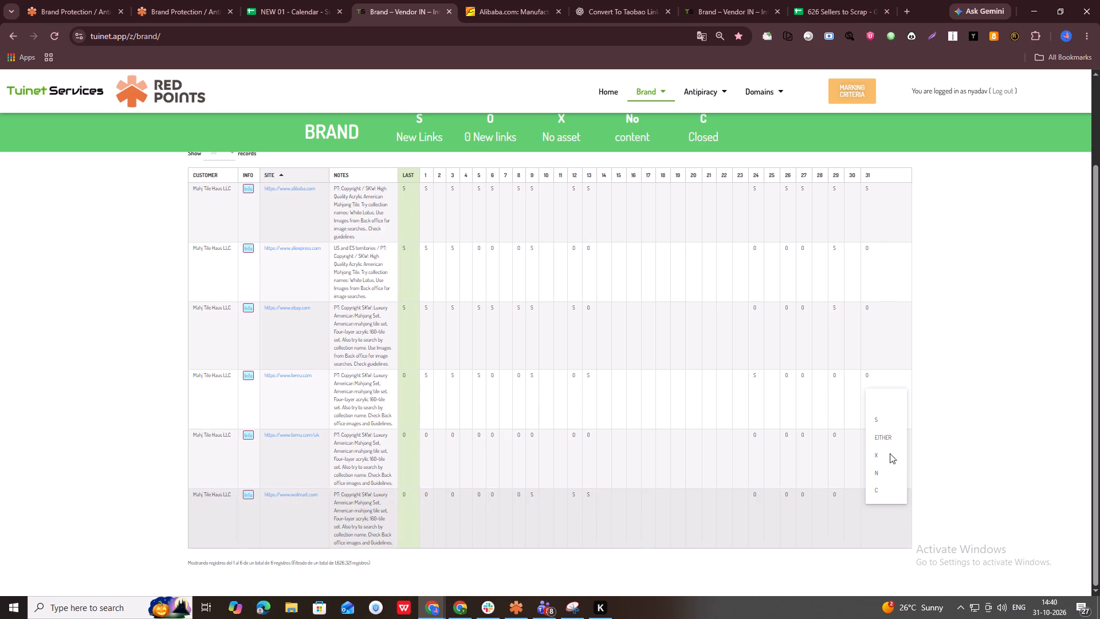
{"action": "left_click", "coordinate": [888, 438]}
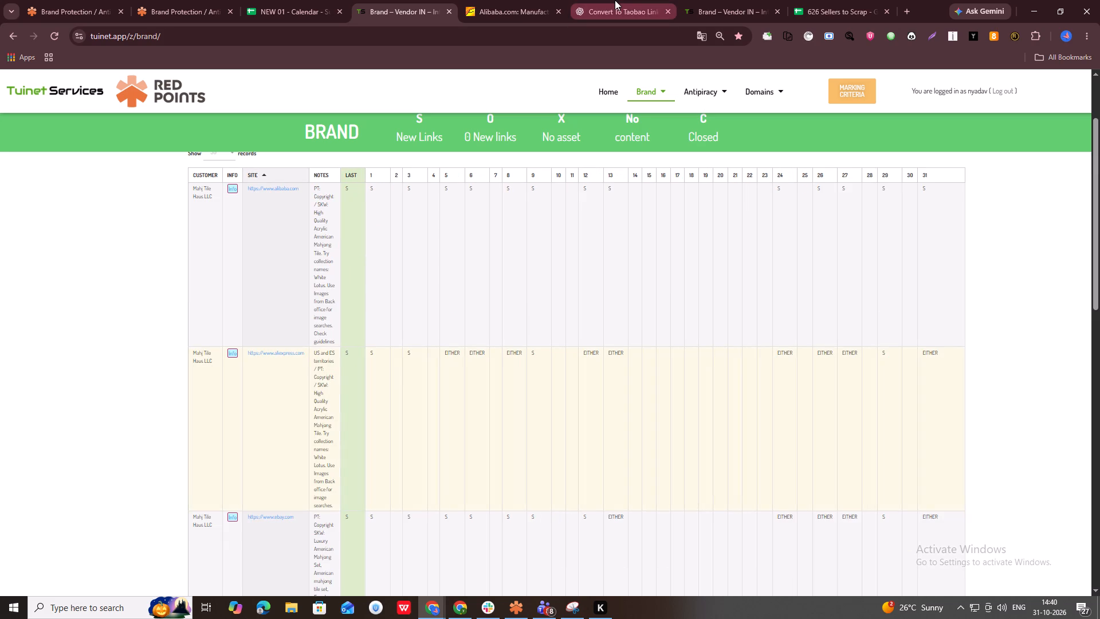
Examine the current page of Alibaba image search results for listings that copy the Imperial Lotus mahjong tiles.
{"action": "left_click", "coordinate": [733, 0]}
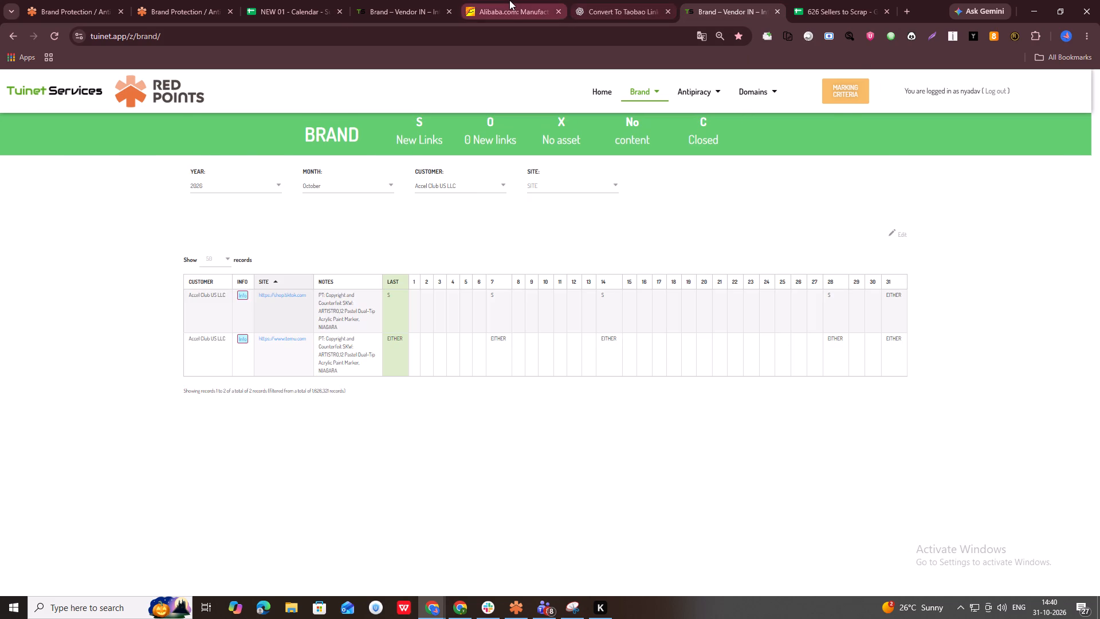
{"action": "left_click", "coordinate": [509, 0]}
{"action": "scroll", "coordinate": [816, 358], "scroll_direction": "down", "scroll_amount": 6}
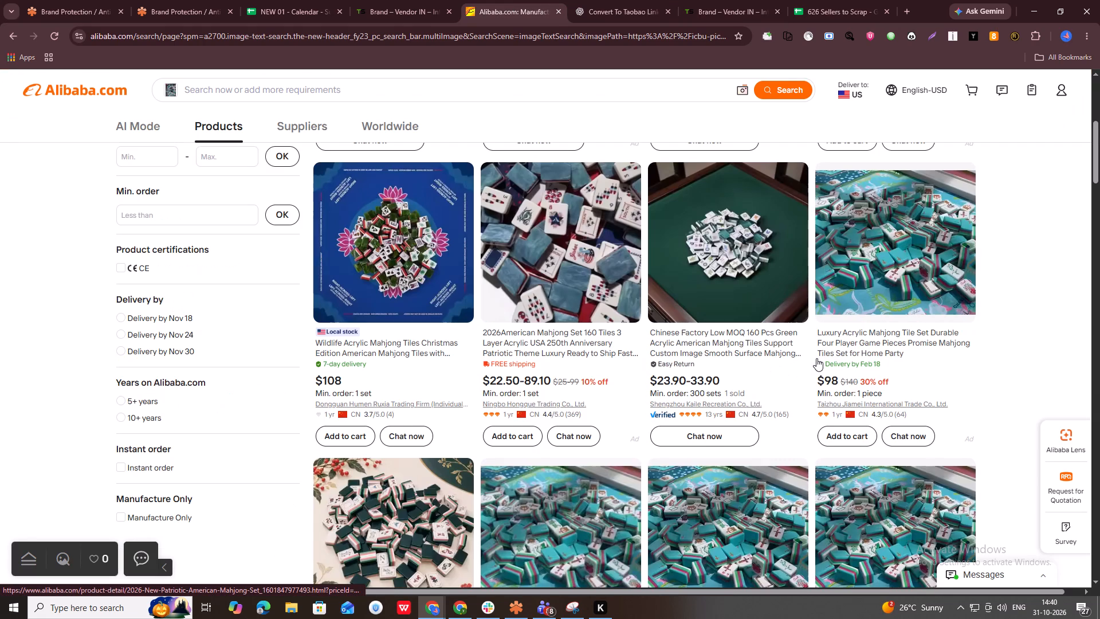
{"action": "scroll", "coordinate": [816, 358], "scroll_direction": "down", "scroll_amount": 16}
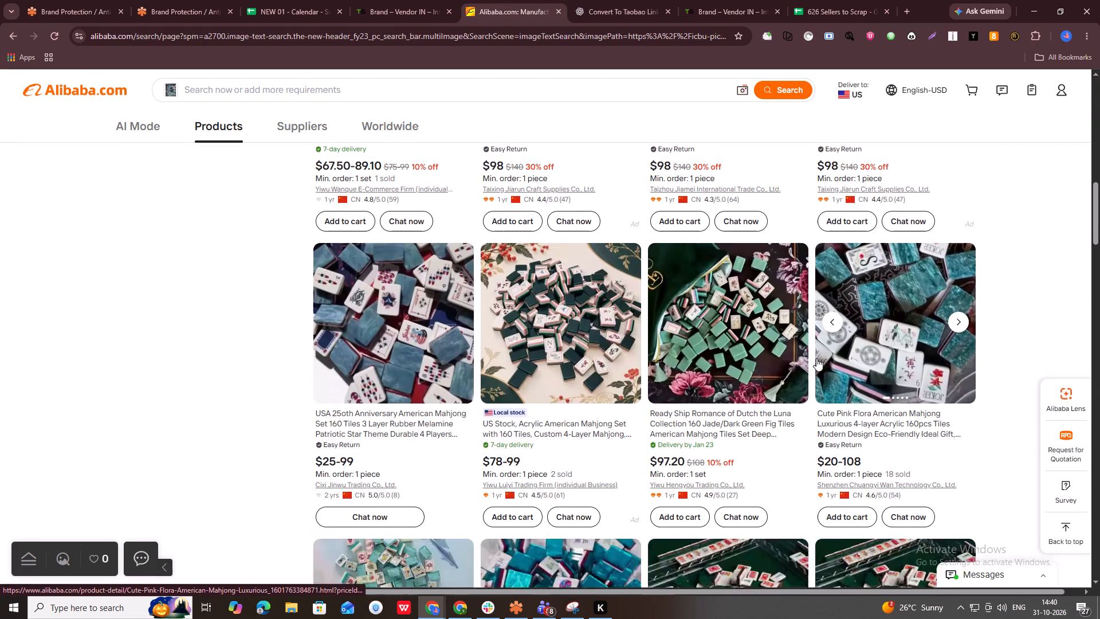
{"action": "scroll", "coordinate": [841, 402], "scroll_direction": "down", "scroll_amount": 7}
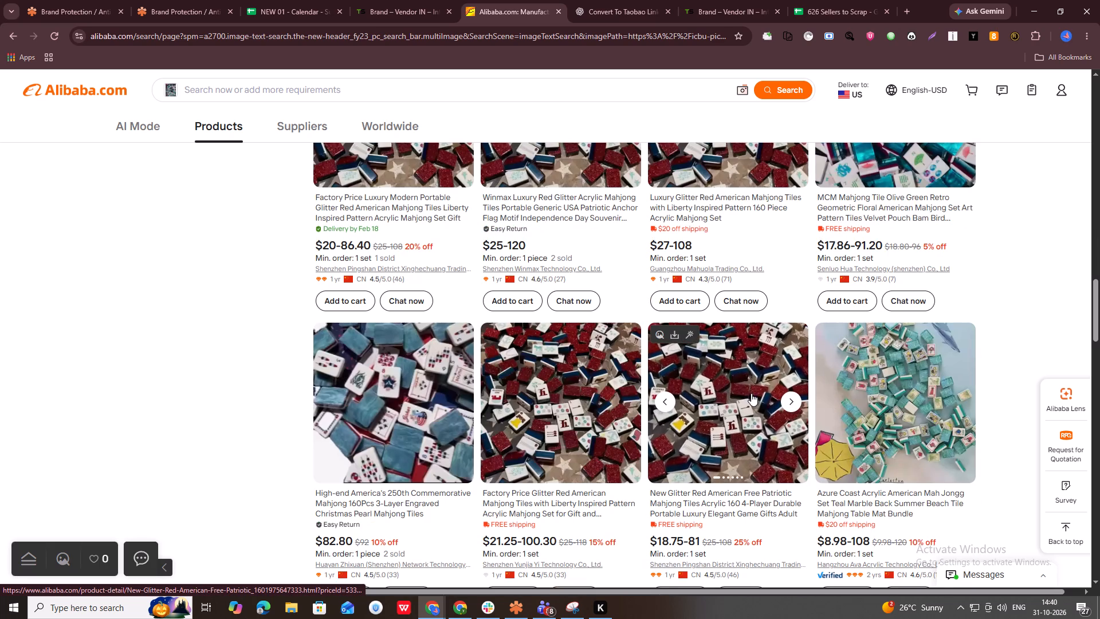
{"action": "scroll", "coordinate": [751, 393], "scroll_direction": "down", "scroll_amount": 16}
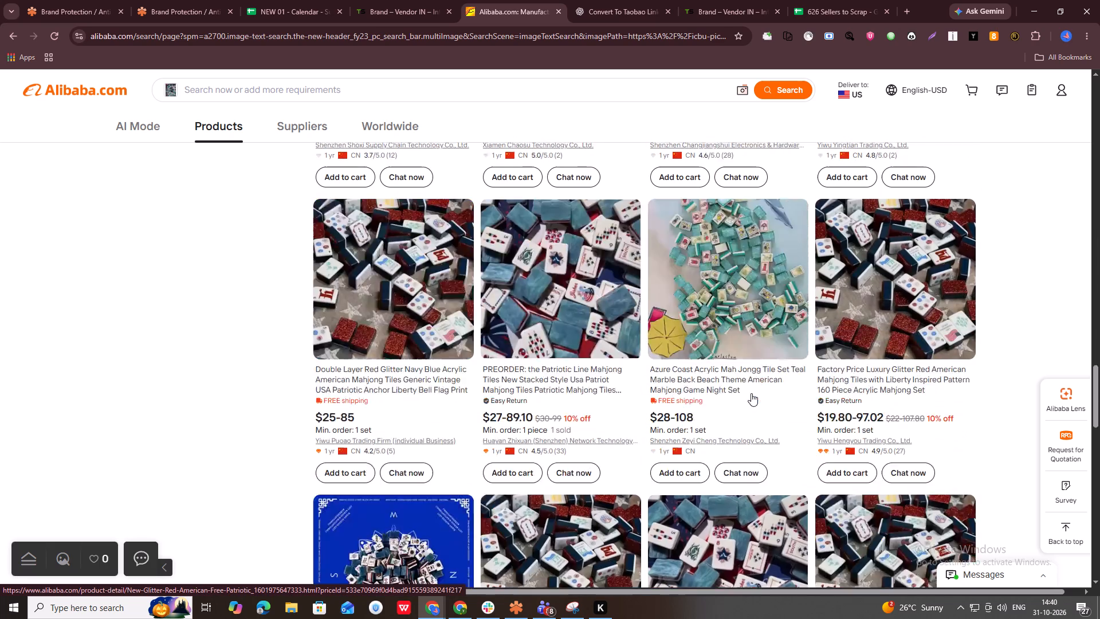
{"action": "scroll", "coordinate": [751, 393], "scroll_direction": "down", "scroll_amount": 16}
{"action": "scroll", "coordinate": [759, 394], "scroll_direction": "up", "scroll_amount": 8}
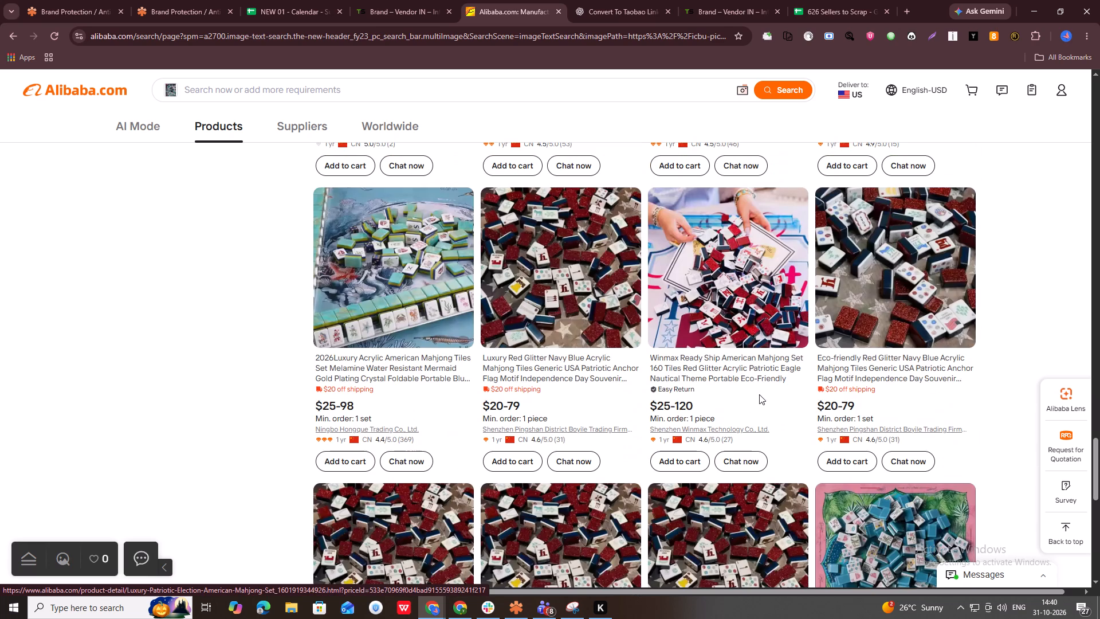
Switch to the Manual Detection Records sheet and select an empty Links cell below the last Mahj Tile Haus LLC entries.
{"action": "left_click", "coordinate": [398, 0]}
{"action": "key", "text": "alt+Tab"}
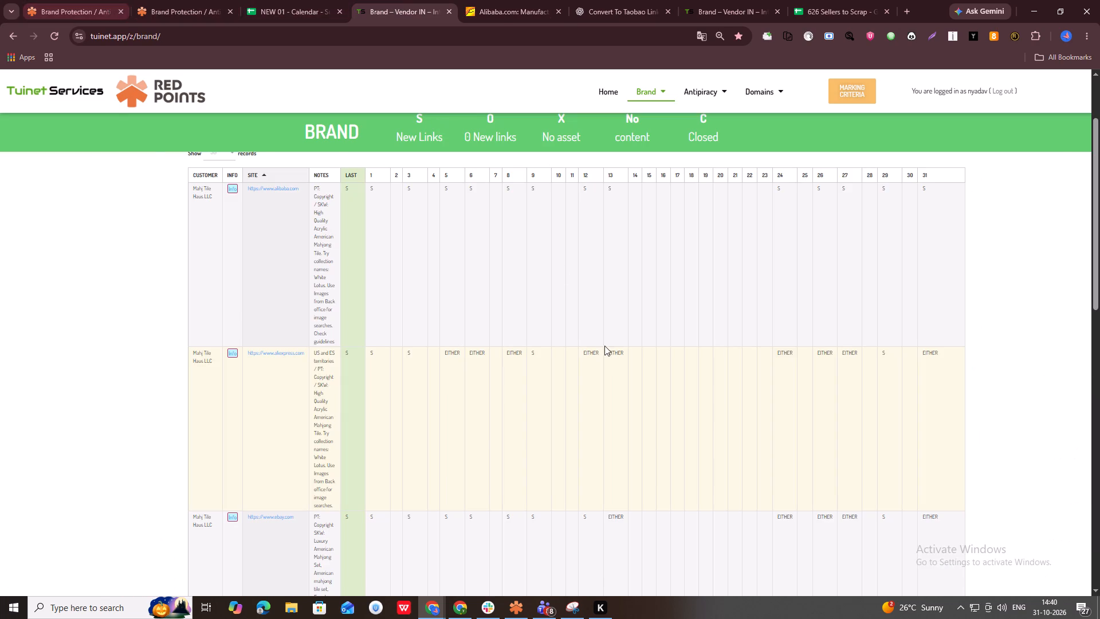
{"action": "scroll", "coordinate": [635, 362], "scroll_direction": "down", "scroll_amount": 3}
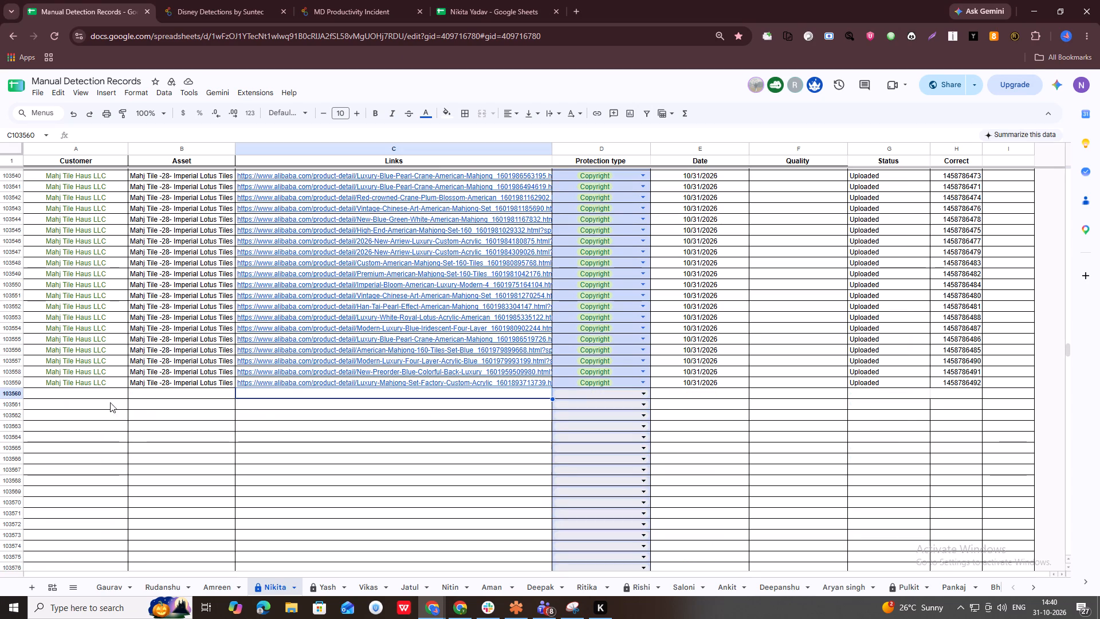
{"action": "left_click_drag", "start_coordinate": [62, 408], "coordinate": [425, 420]}
{"action": "left_click", "coordinate": [390, 477]}
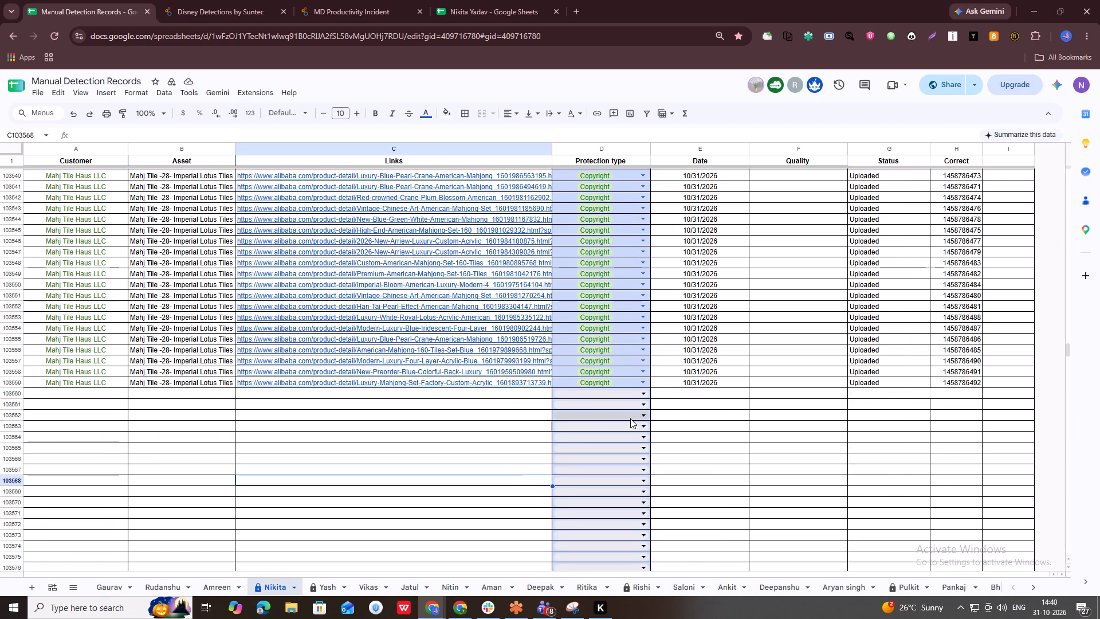